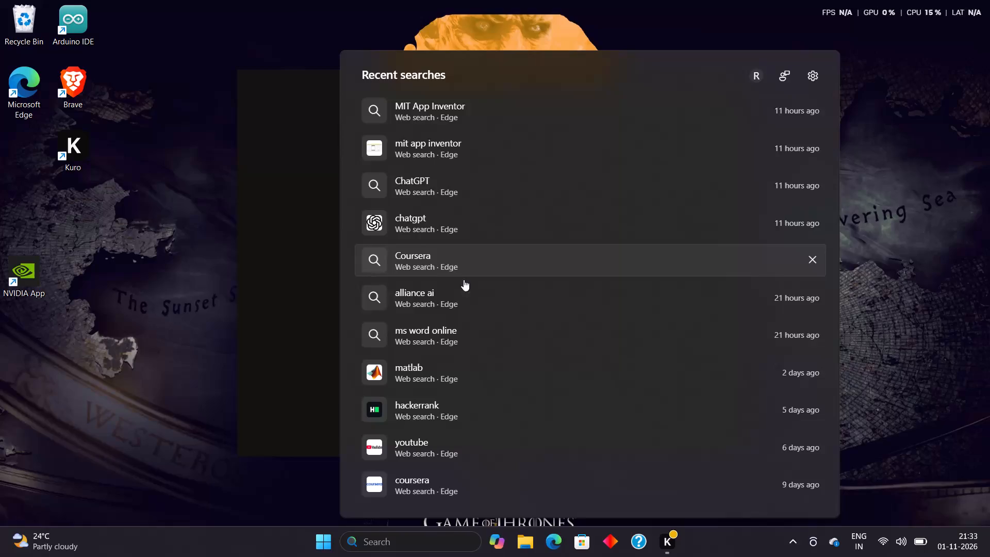
Open Microsoft Word for the web from the recent "ms word online" search.
{"action": "left_click", "coordinate": [459, 333]}
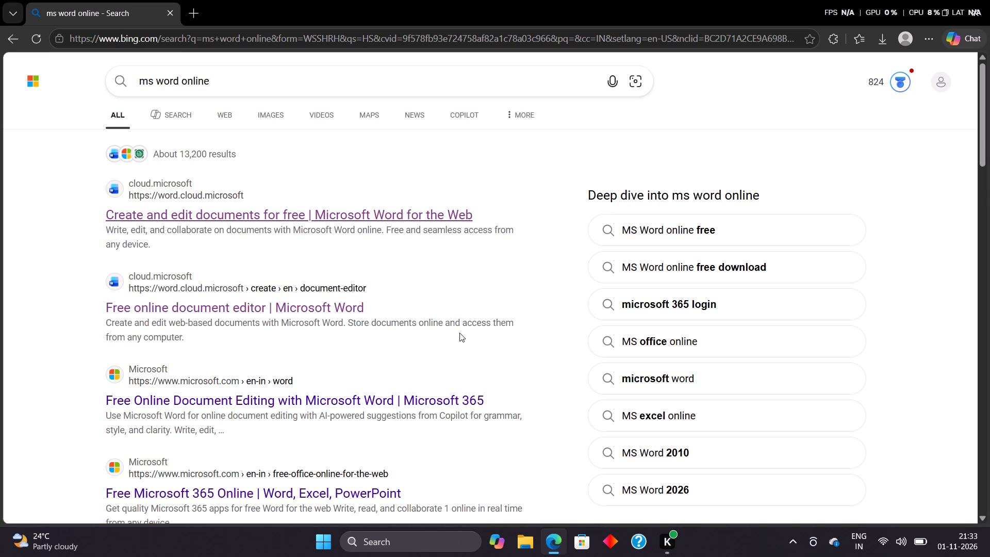
{"action": "left_click", "coordinate": [321, 212]}
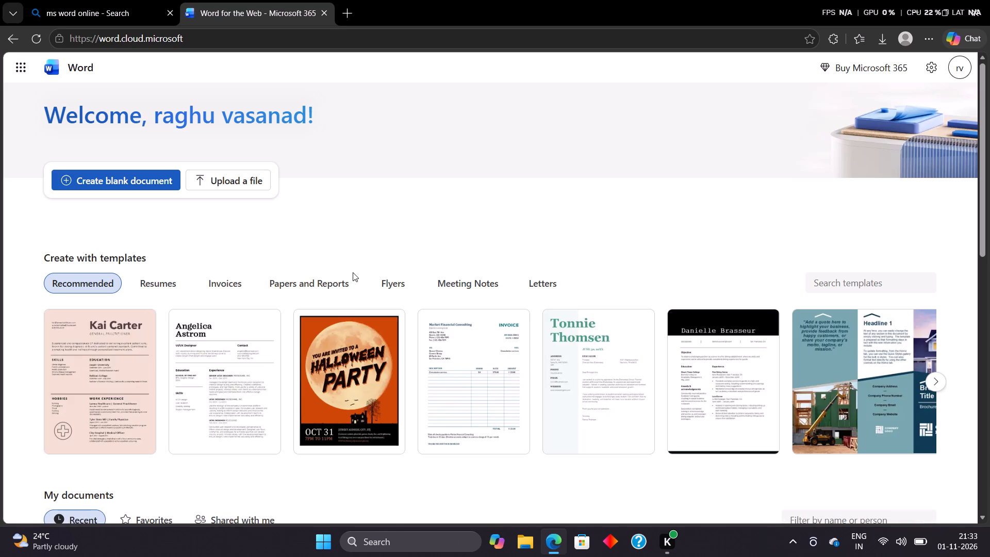
Upload the file "CET MicroProject Template java" from Downloads to open it for editing.
{"action": "left_click", "coordinate": [221, 179]}
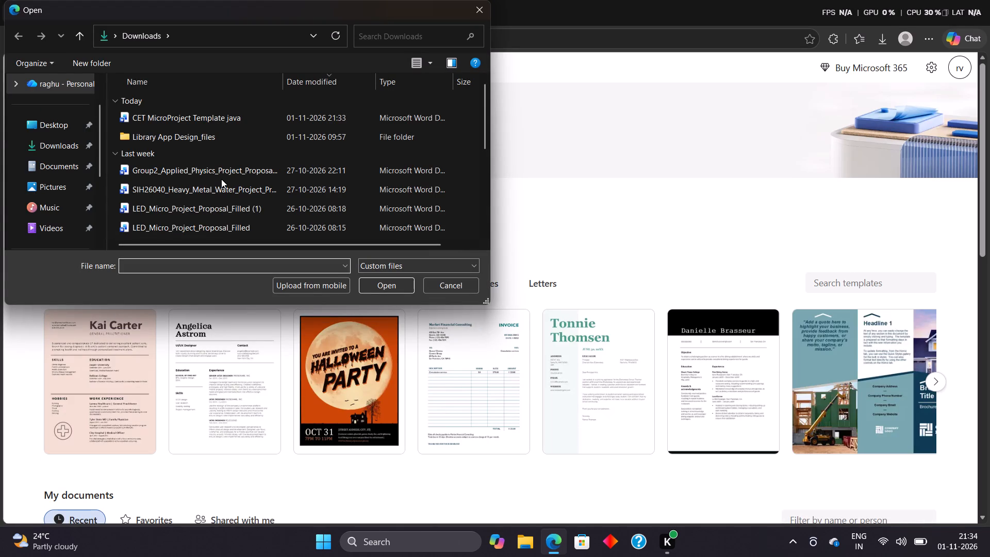
{"action": "left_click", "coordinate": [220, 120]}
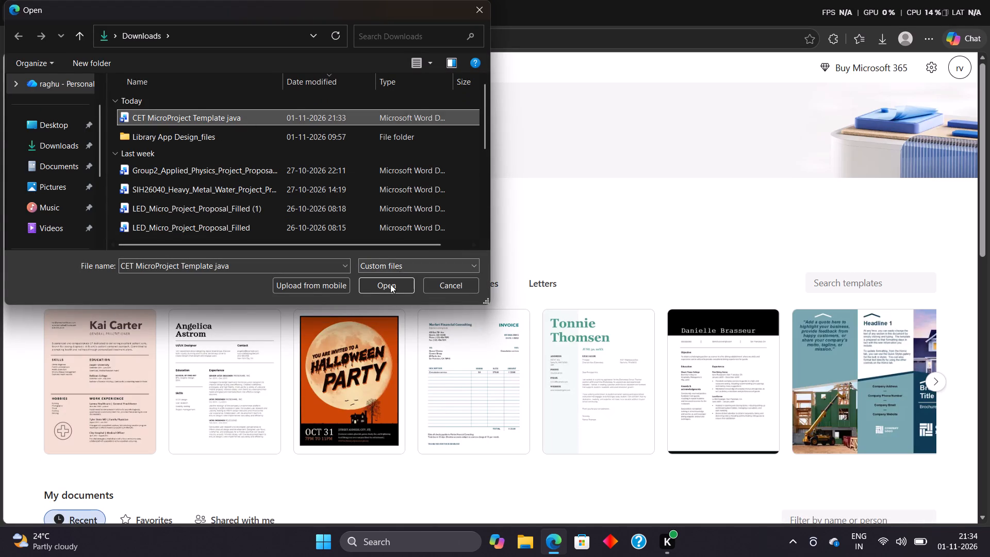
{"action": "left_click", "coordinate": [389, 286]}
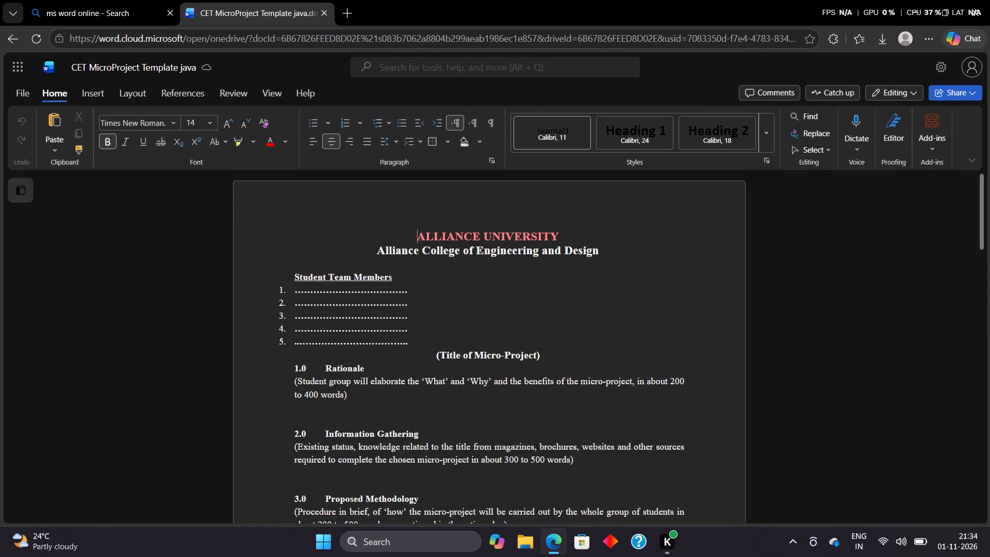
Remove the dotted placeholder and automatic number from the first Student Team Members line, and enter a manual 1.
{"action": "left_click", "coordinate": [410, 290]}
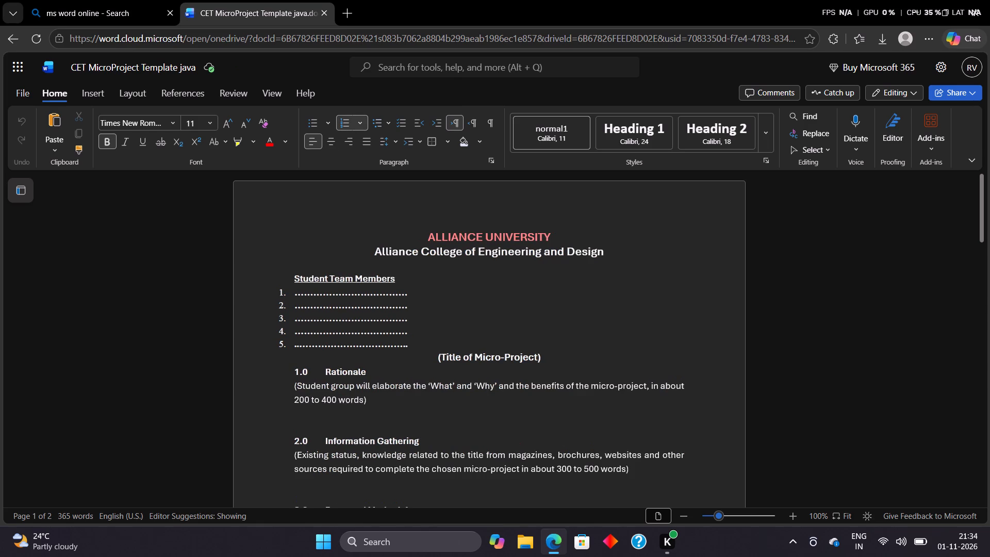
{"action": "key", "text": "BackSpace"}
{"action": "key", "text": "BackSpace"}
{"action": "key", "text": "BackSpace"}
{"action": "key", "text": "BackSpace"}
{"action": "key", "text": "BackSpace"}
{"action": "key", "text": "BackSpace"}
{"action": "key", "text": "BackSpace"}
{"action": "key", "text": "BackSpace"}
{"action": "key", "text": "BackSpace"}
{"action": "key", "text": "BackSpace"}
{"action": "key", "text": "BackSpace"}
{"action": "key", "text": "BackSpace"}
{"action": "key", "text": "BackSpace"}
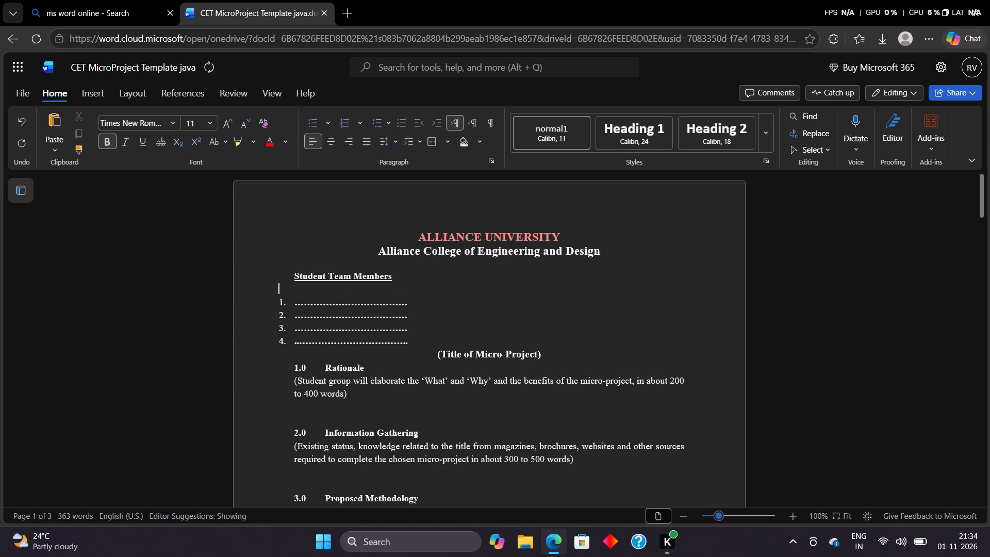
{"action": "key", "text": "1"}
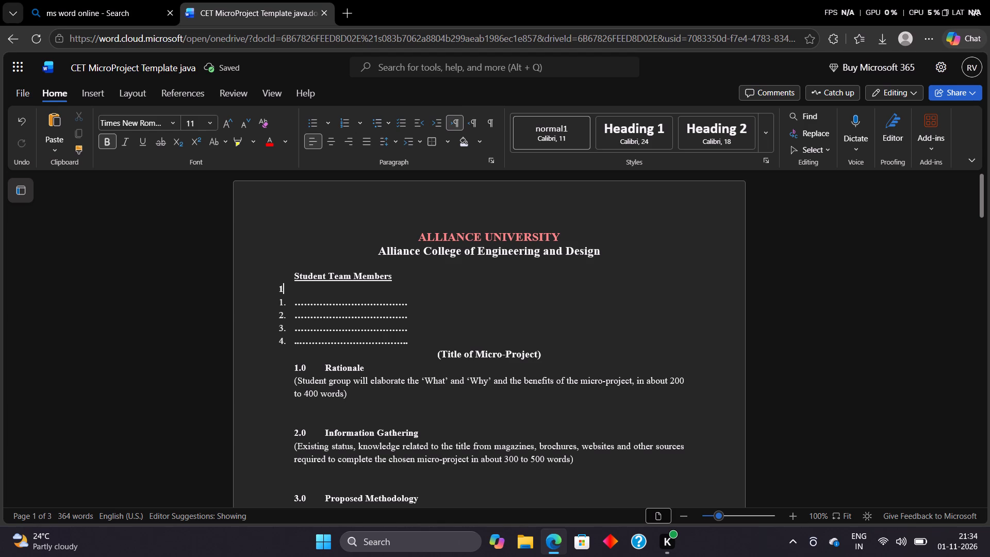
Replace the automatic number on the second team member line with a manual "2." followed by spaces before the dots.
{"action": "left_click", "coordinate": [286, 304]}
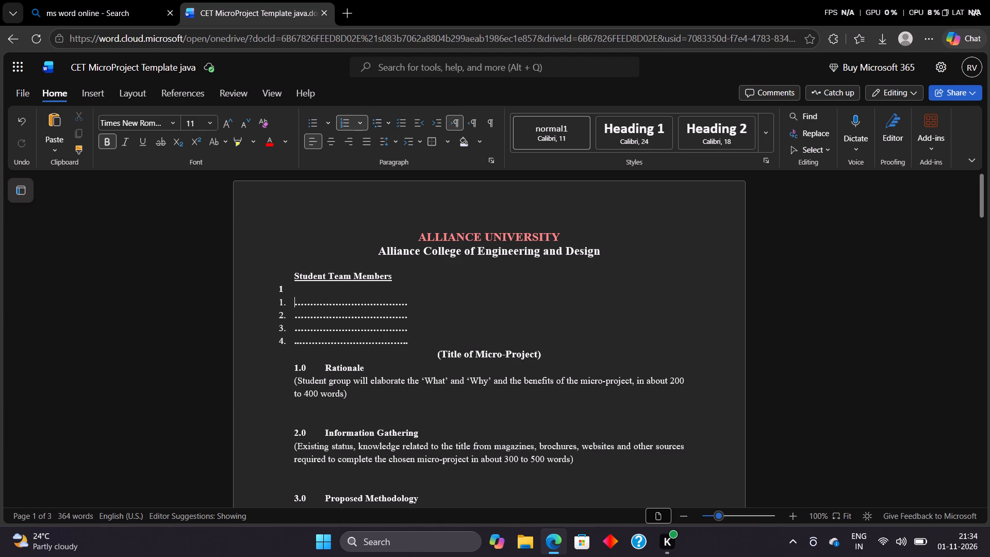
{"action": "key", "text": "BackSpace"}
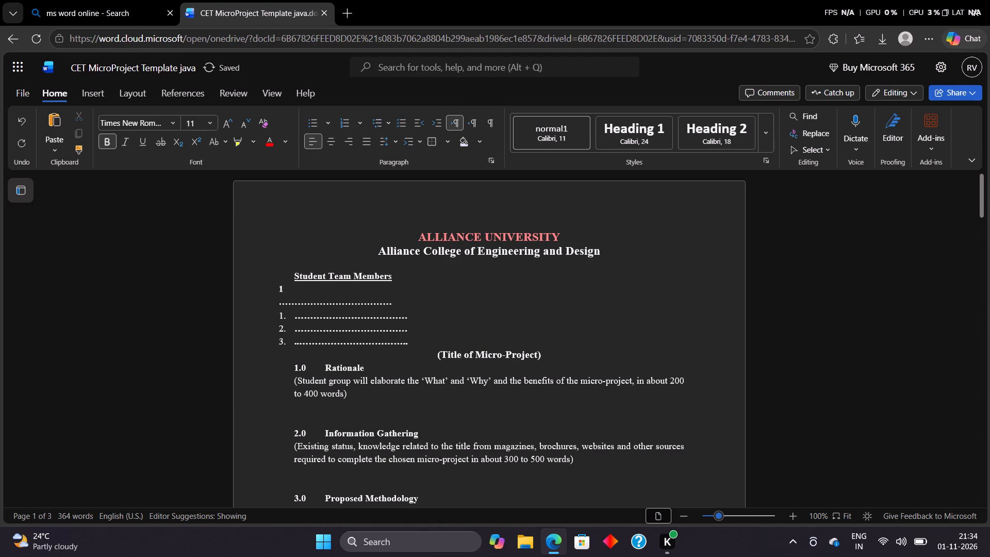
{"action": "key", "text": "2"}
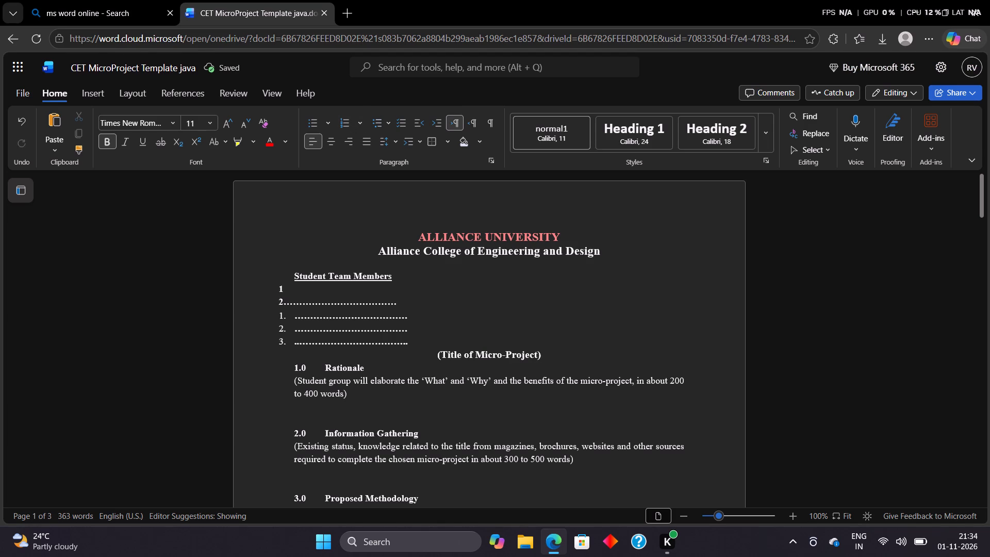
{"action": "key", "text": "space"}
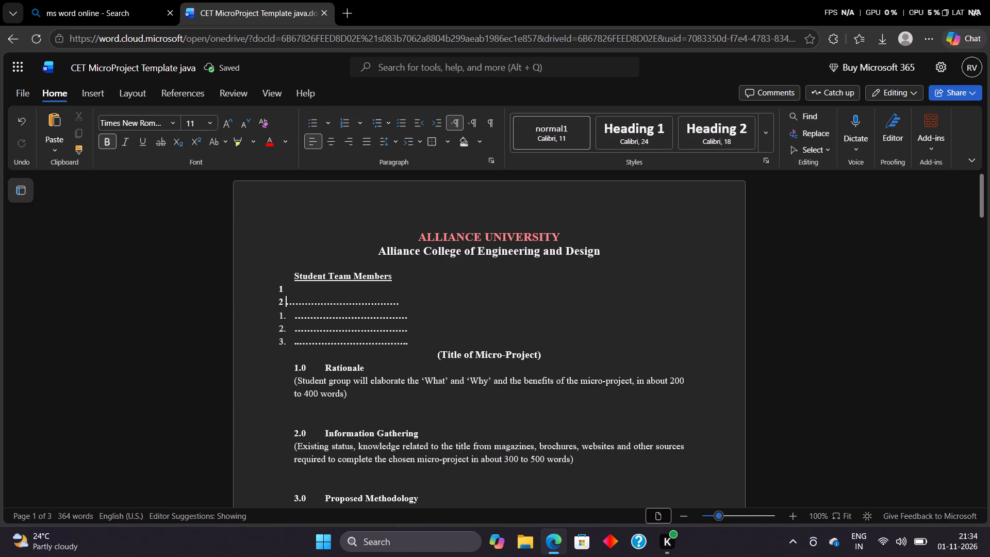
{"action": "key", "text": "BackSpace"}
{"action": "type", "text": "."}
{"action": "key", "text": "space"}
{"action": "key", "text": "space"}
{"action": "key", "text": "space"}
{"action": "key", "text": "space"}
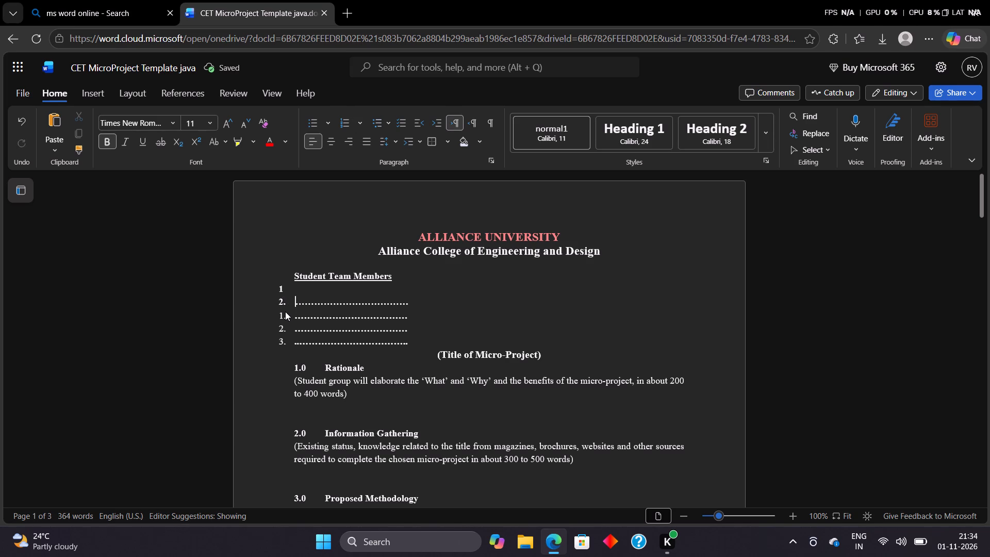
Replace the automatic number on the third team member line with a manual "3." followed by spaces before the dots.
{"action": "left_click", "coordinate": [287, 312]}
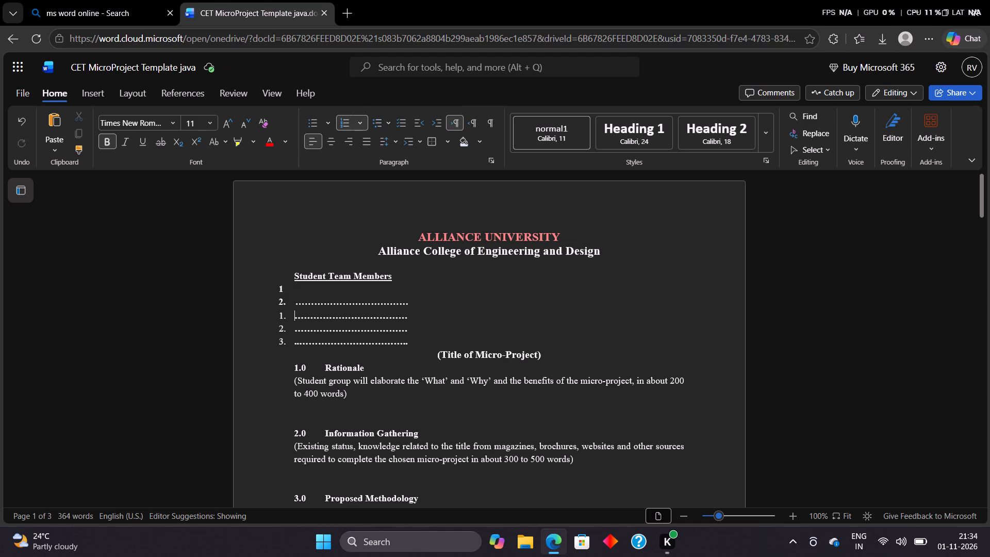
{"action": "key", "text": "BackSpace"}
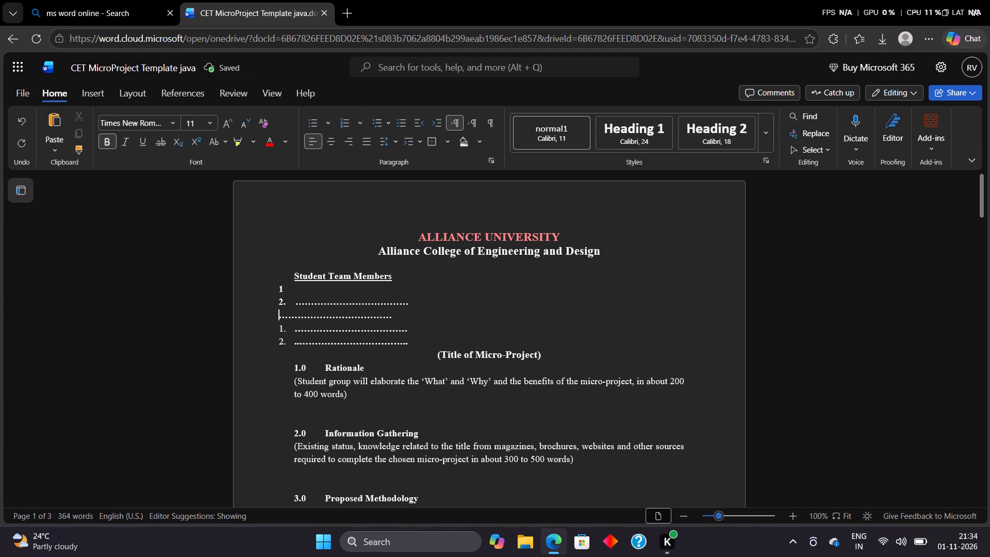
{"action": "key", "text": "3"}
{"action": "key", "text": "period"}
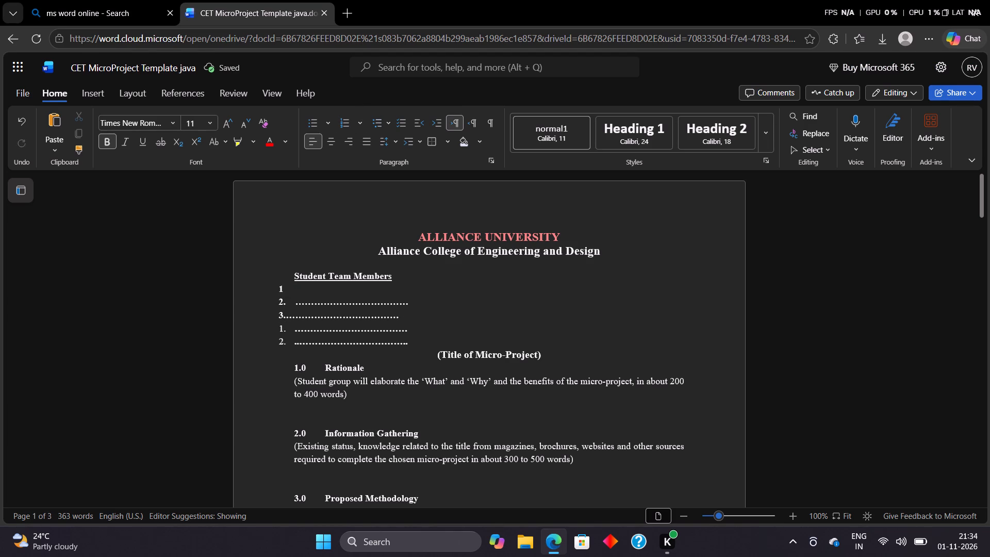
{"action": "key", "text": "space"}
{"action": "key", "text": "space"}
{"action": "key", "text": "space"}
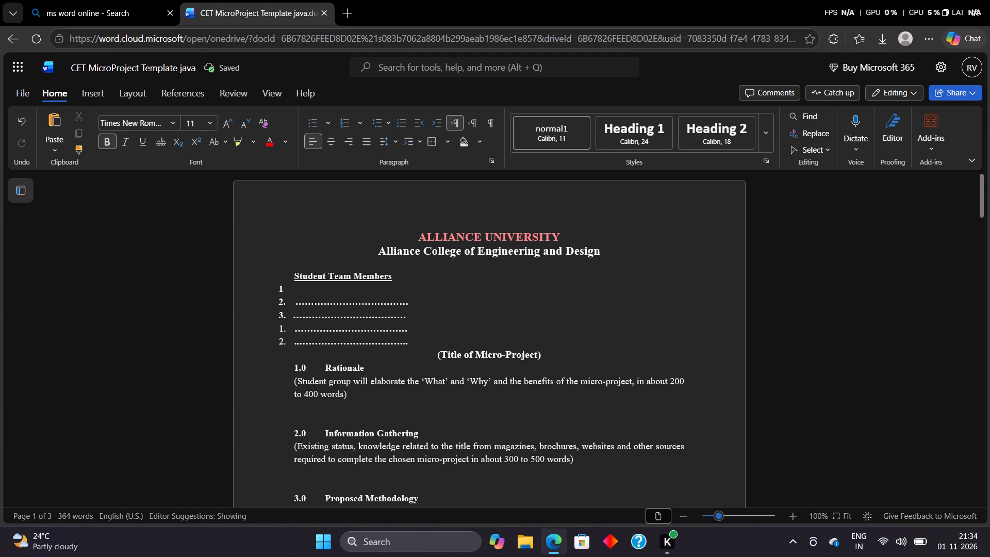
Add a period after the manual number 1 on the first team member line.
{"action": "left_click", "coordinate": [285, 284]}
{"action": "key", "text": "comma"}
{"action": "key", "text": "BackSpace"}
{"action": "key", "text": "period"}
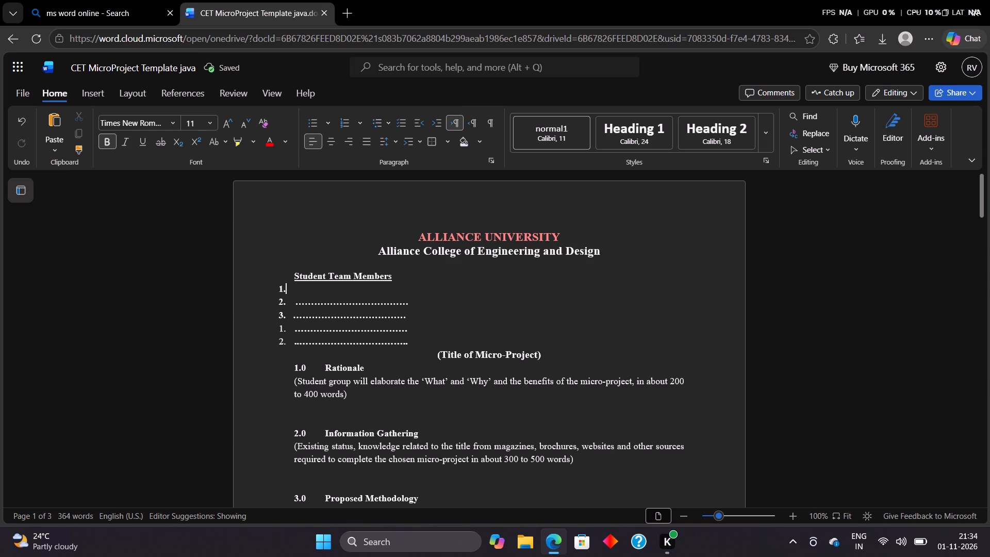
Replace the automatic number on the fourth team member line with a manual "4.".
{"action": "left_click", "coordinate": [287, 326]}
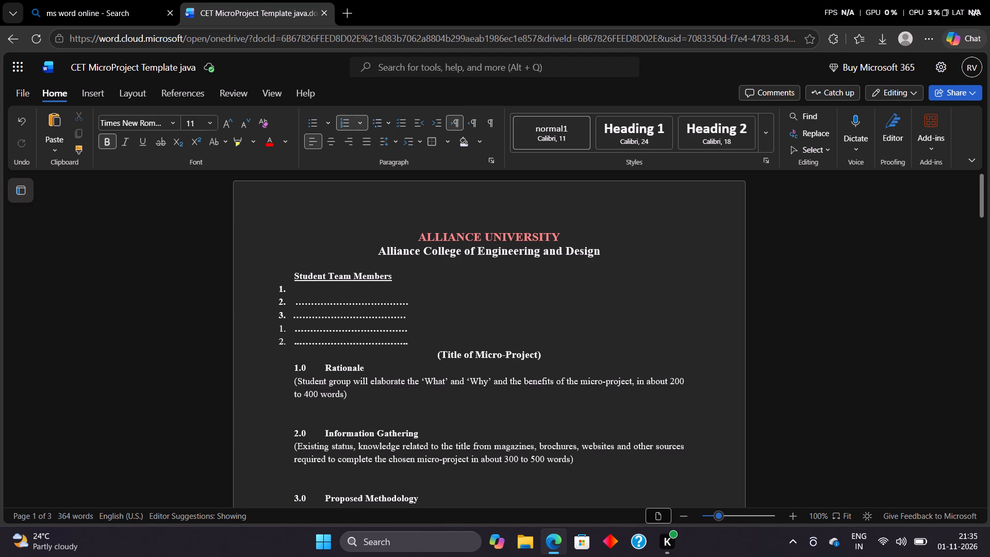
{"action": "key", "text": "BackSpace"}
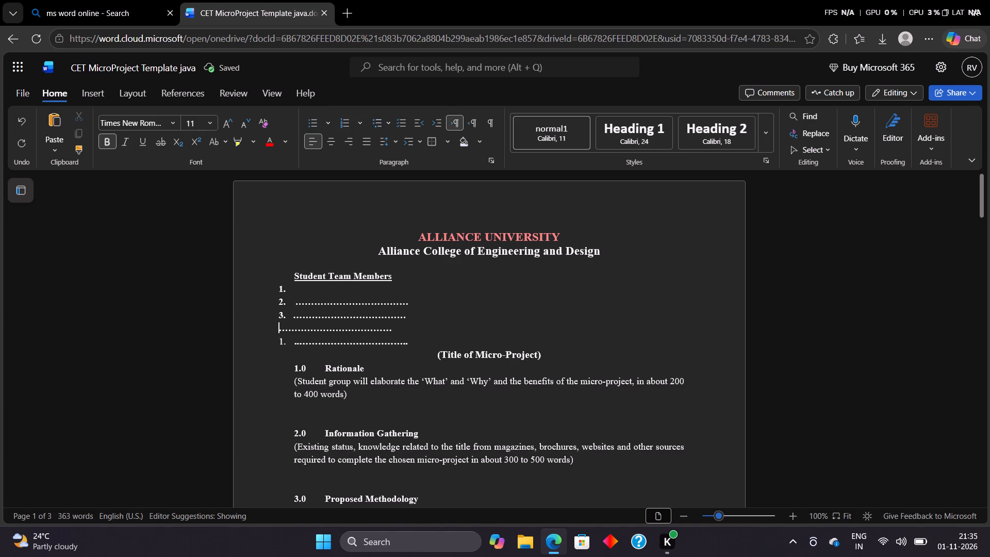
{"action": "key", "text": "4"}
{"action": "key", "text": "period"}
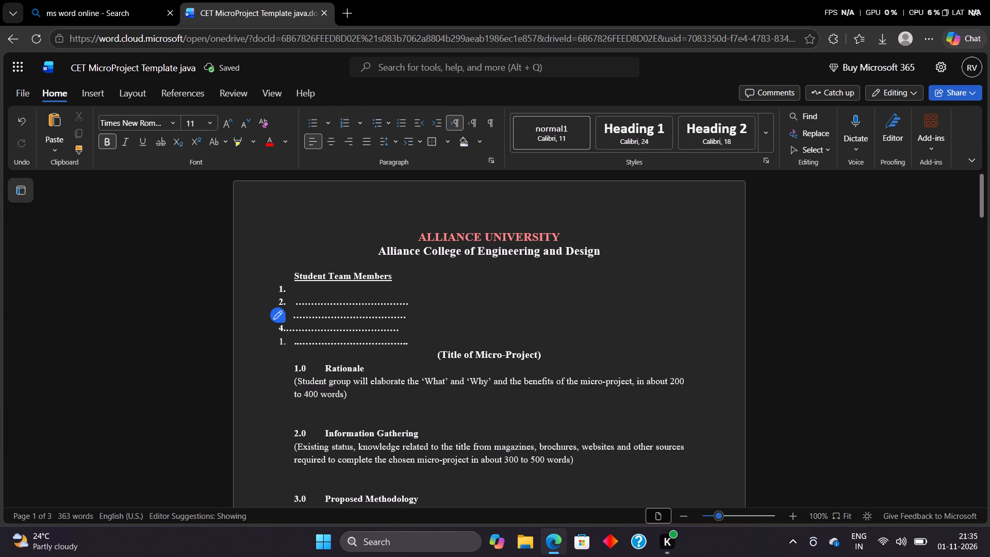
Replace the automatic number on the fifth team member line with a manual "5.".
{"action": "left_click", "coordinate": [289, 332]}
{"action": "left_click", "coordinate": [290, 339]}
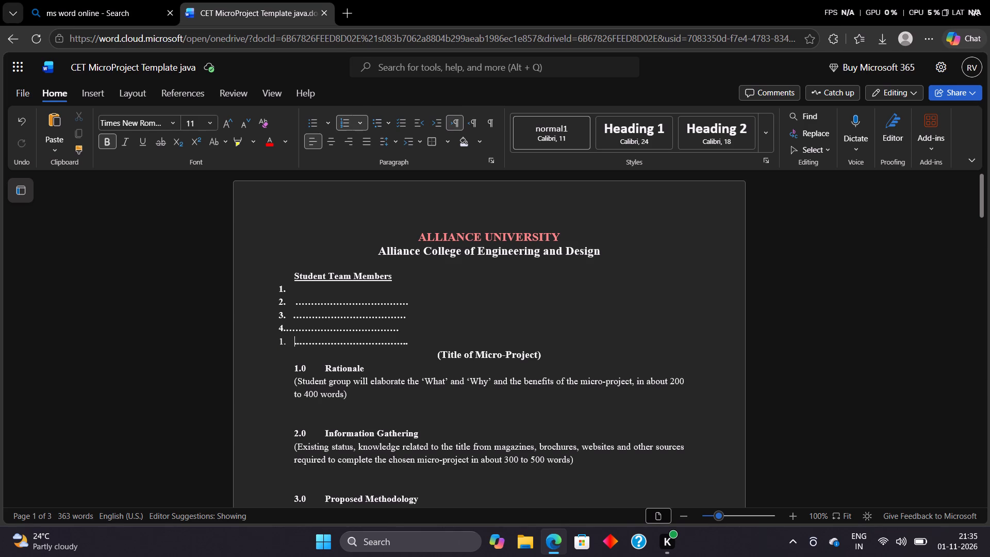
{"action": "key", "text": "BackSpace"}
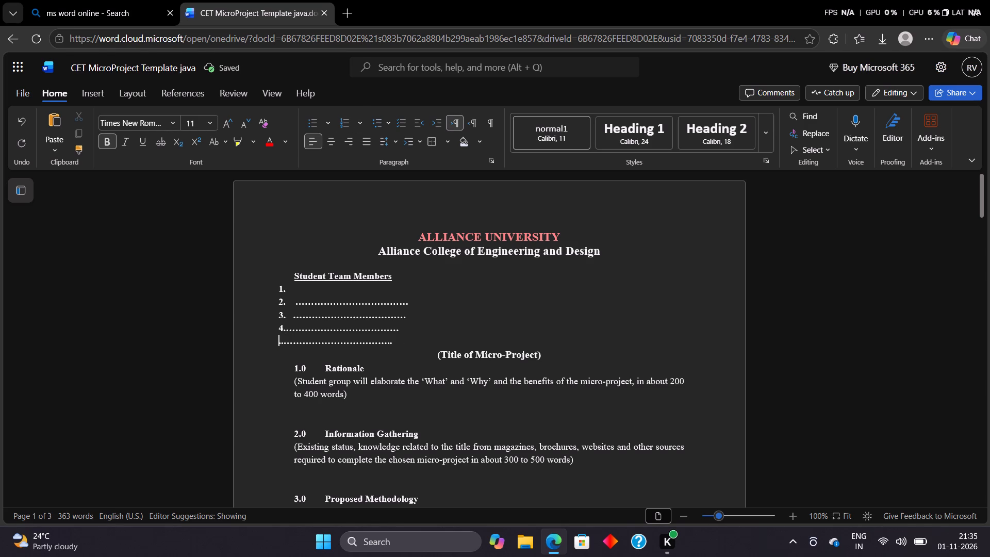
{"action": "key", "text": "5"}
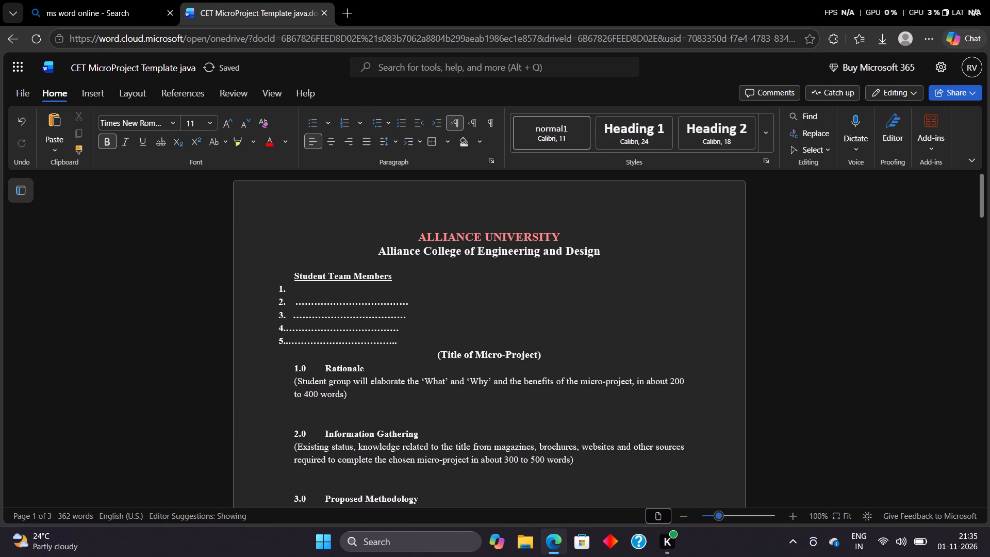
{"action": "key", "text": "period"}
Delete the dotted placeholder from the second team member line, keeping its number.
{"action": "left_click", "coordinate": [410, 300]}
{"action": "key", "text": "BackSpace"}
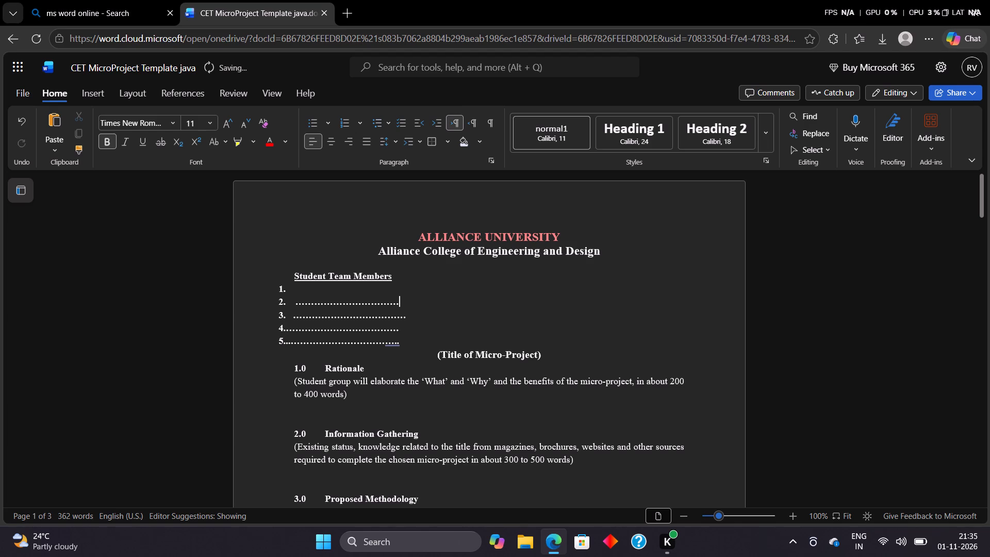
{"action": "key", "text": "BackSpace"}
{"action": "key", "text": "BackSpace"}
{"action": "key", "text": "BackSpace"}
{"action": "key", "text": "BackSpace"}
{"action": "key", "text": "BackSpace"}
{"action": "key", "text": "BackSpace"}
{"action": "key", "text": "BackSpace"}
{"action": "key", "text": "BackSpace"}
{"action": "key", "text": "BackSpace"}
{"action": "key", "text": "BackSpace"}
{"action": "key", "text": "BackSpace"}
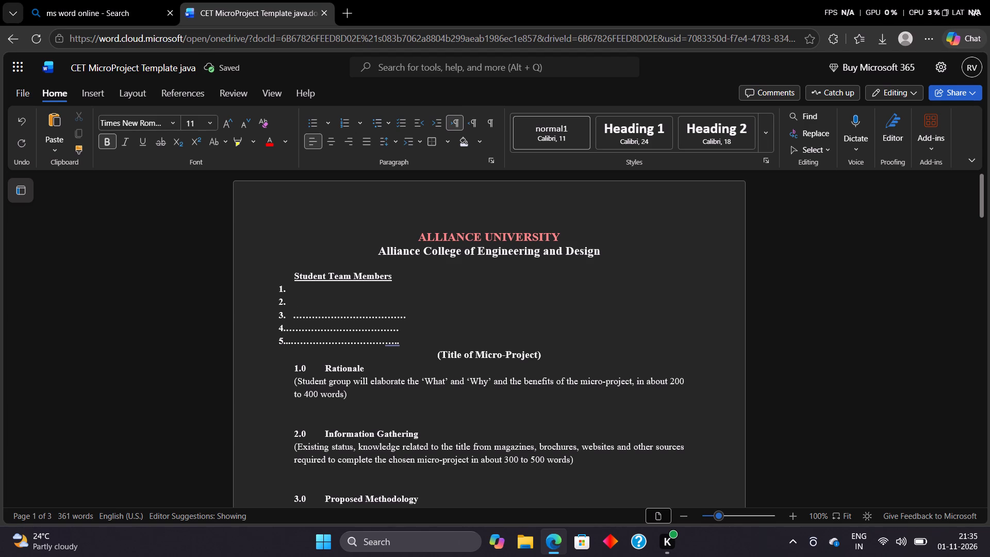
Delete the dotted placeholder from the third team member line, keeping its number.
{"action": "left_click", "coordinate": [418, 320]}
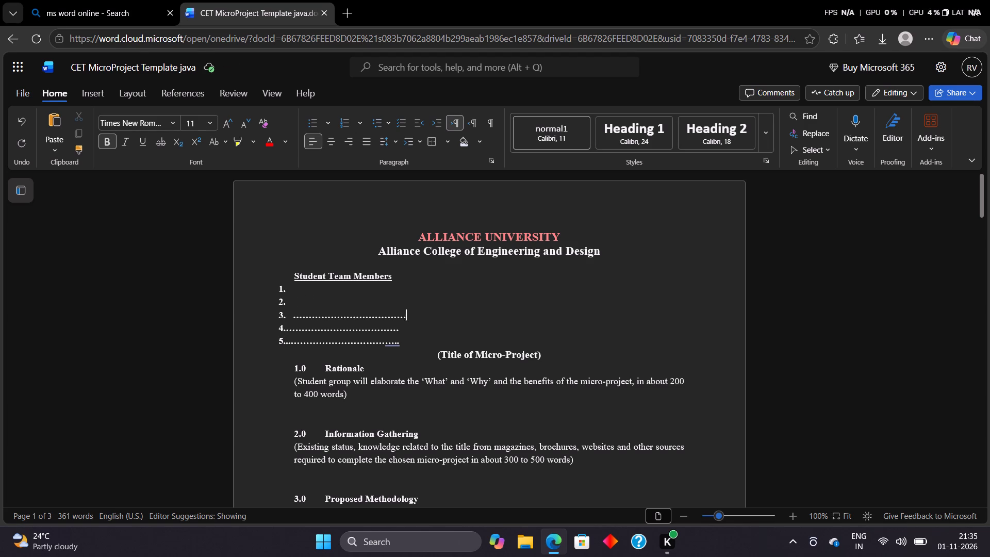
{"action": "key", "text": "BackSpace"}
{"action": "key", "text": "BackSpace"}
{"action": "key", "text": "BackSpace"}
{"action": "key", "text": "BackSpace"}
{"action": "key", "text": "BackSpace"}
{"action": "key", "text": "BackSpace"}
{"action": "key", "text": "BackSpace"}
{"action": "key", "text": "BackSpace"}
{"action": "key", "text": "BackSpace"}
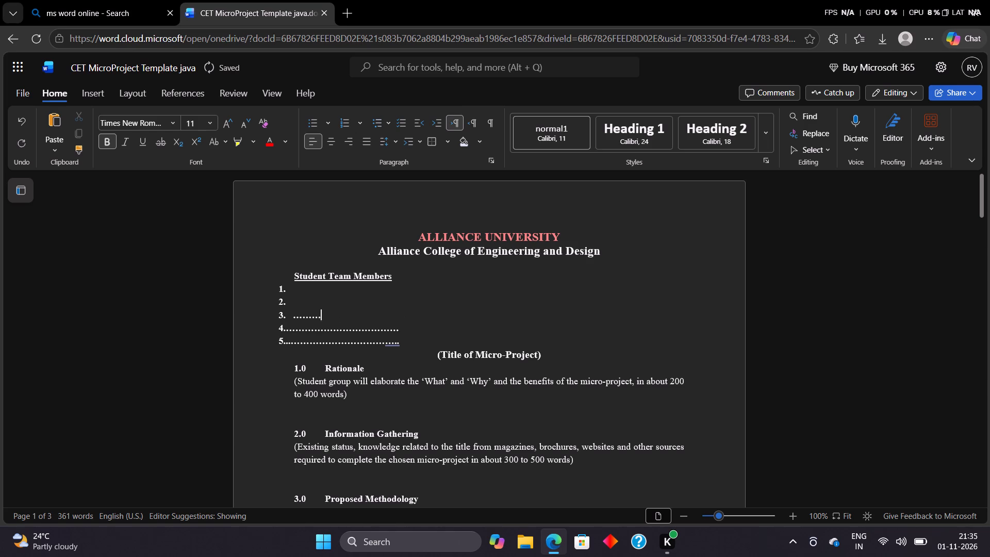
{"action": "key", "text": "BackSpace"}
{"action": "key", "text": "BackSpace"}
{"action": "key", "text": "BackSpace"}
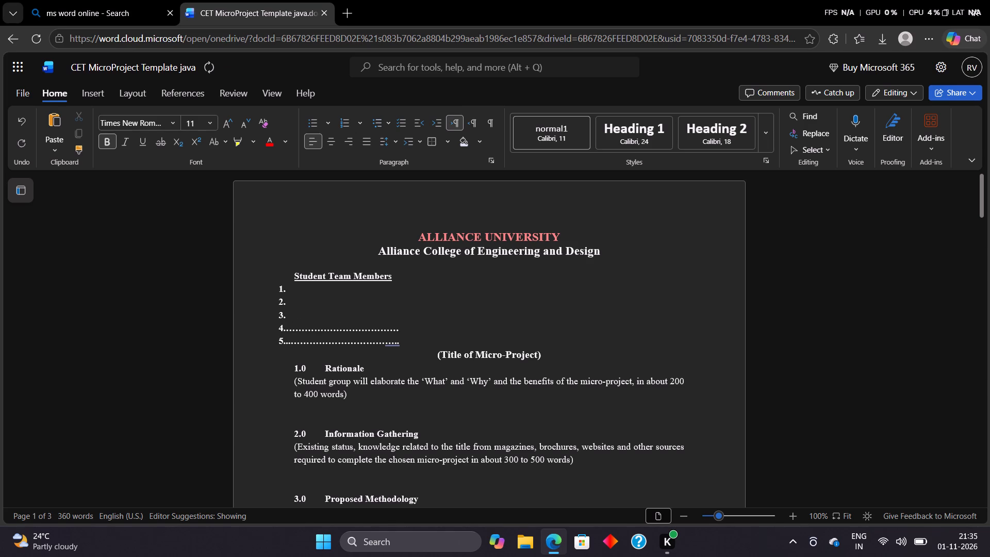
Delete the dotted placeholder from the fourth team member line, keeping the manual "4.".
{"action": "left_click", "coordinate": [424, 328]}
{"action": "key", "text": "BackSpace"}
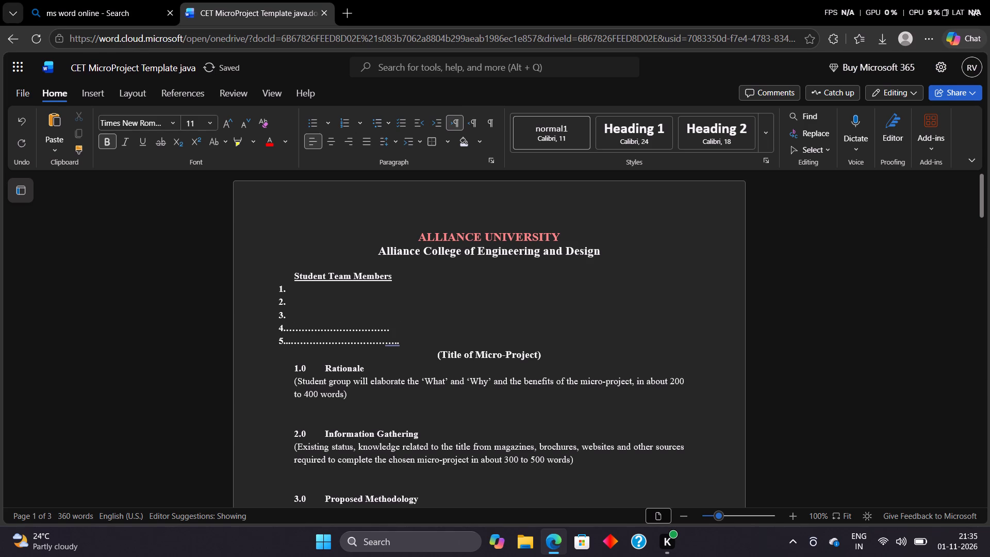
{"action": "key", "text": "BackSpace"}
{"action": "key", "text": "BackSpace"}
{"action": "key", "text": "BackSpace"}
{"action": "key", "text": "BackSpace"}
{"action": "key", "text": "BackSpace"}
{"action": "key", "text": "BackSpace"}
{"action": "key", "text": "BackSpace"}
{"action": "key", "text": "BackSpace"}
{"action": "key", "text": "BackSpace"}
{"action": "key", "text": "BackSpace"}
{"action": "key", "text": "BackSpace"}
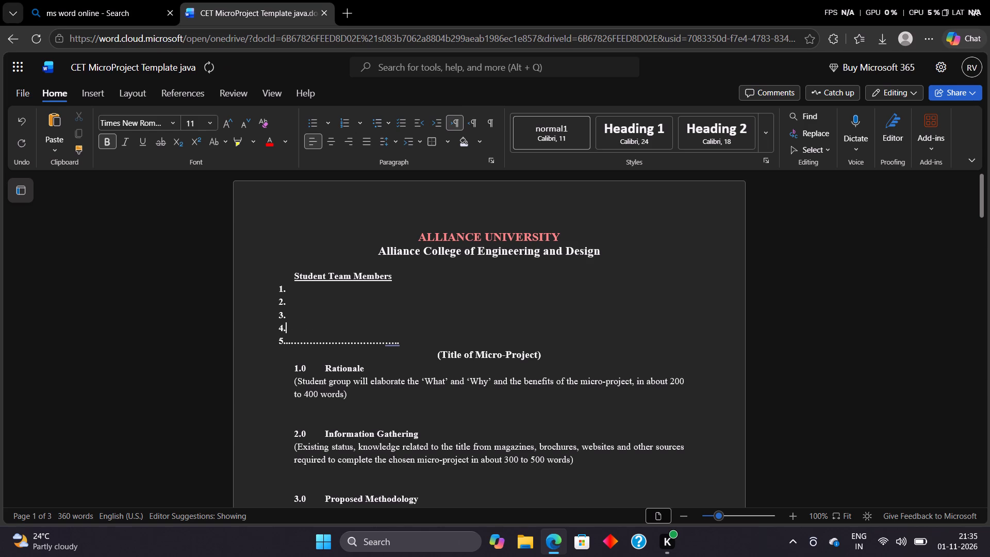
Delete the dotted placeholder from the fifth team member line, keeping the manual "5.".
{"action": "left_click", "coordinate": [420, 347]}
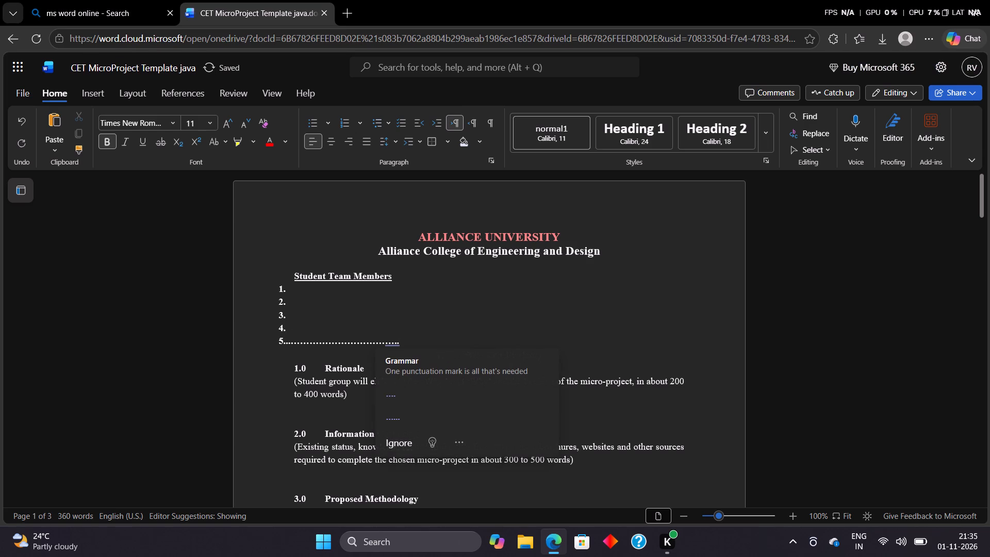
{"action": "key", "text": "BackSpace"}
{"action": "key", "text": "BackSpace"}
{"action": "key", "text": "BackSpace"}
{"action": "key", "text": "BackSpace"}
{"action": "key", "text": "BackSpace"}
{"action": "key", "text": "BackSpace"}
{"action": "key", "text": "BackSpace"}
{"action": "key", "text": "BackSpace"}
{"action": "key", "text": "BackSpace"}
{"action": "key", "text": "BackSpace"}
{"action": "key", "text": "BackSpace"}
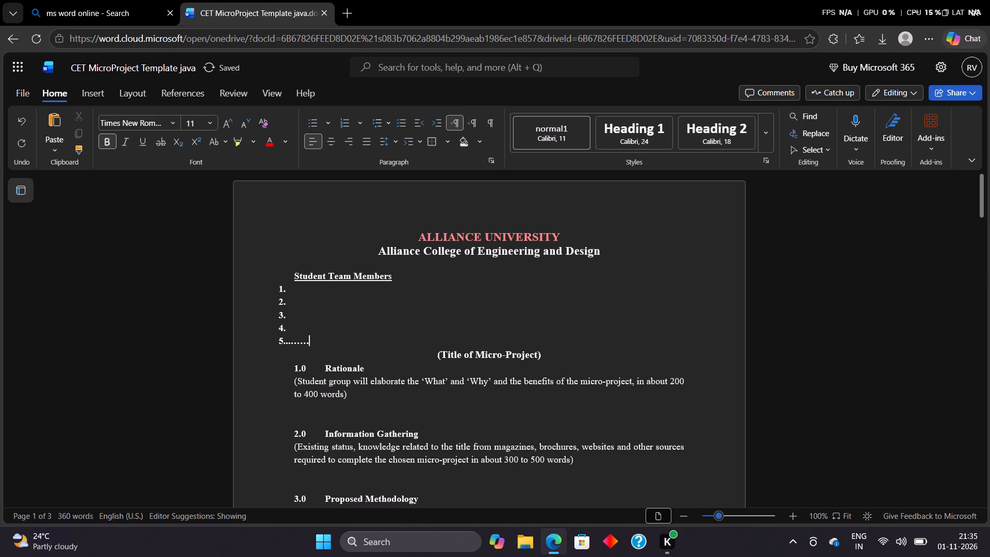
{"action": "key", "text": "BackSpace"}
{"action": "key", "text": "BackSpace"}
{"action": "key", "text": "BackSpace"}
{"action": "key", "text": "BackSpace"}
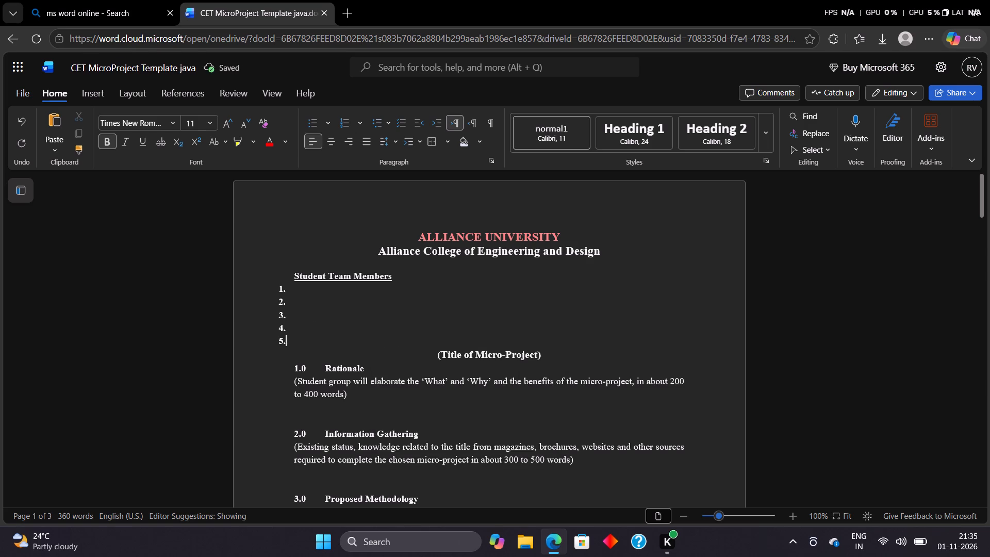
Enter the first student's full name after "1." in the Student Team Members list, separated by a space.
{"action": "left_click", "coordinate": [291, 288]}
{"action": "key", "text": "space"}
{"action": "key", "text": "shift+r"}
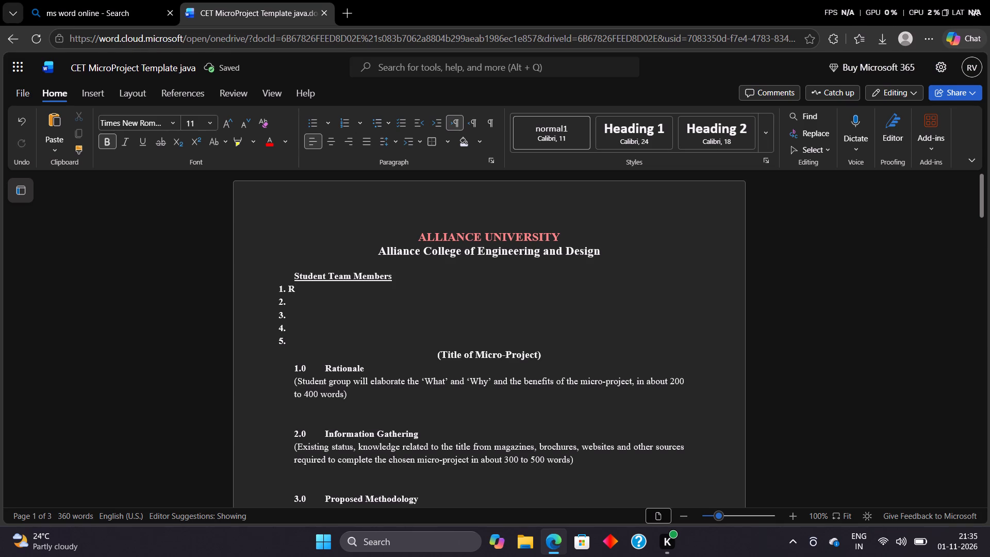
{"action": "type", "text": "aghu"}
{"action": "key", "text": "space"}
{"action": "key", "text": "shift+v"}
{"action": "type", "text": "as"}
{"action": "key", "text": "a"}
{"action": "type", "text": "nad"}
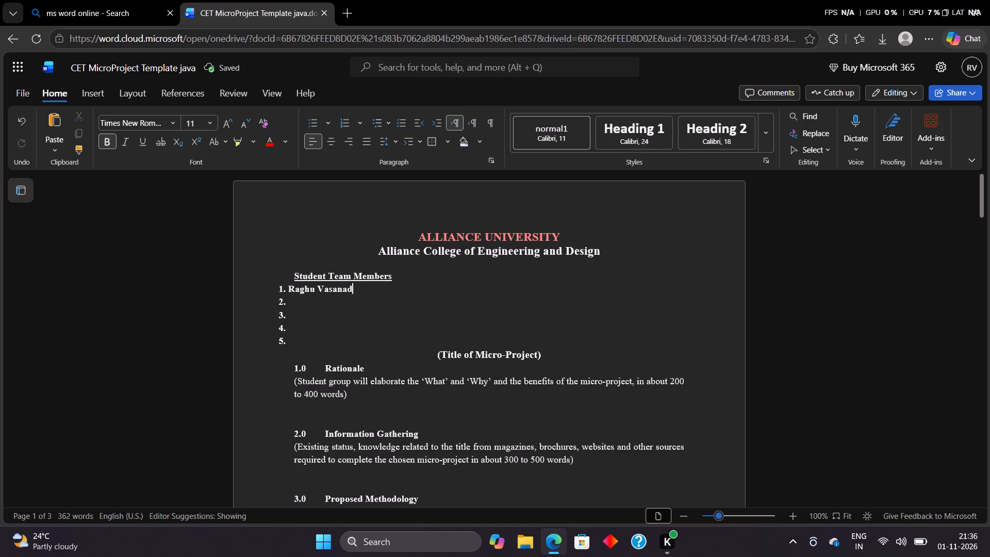
Enter the second student's full name directly after "2." in the Student Team Members list.
{"action": "left_click", "coordinate": [287, 301]}
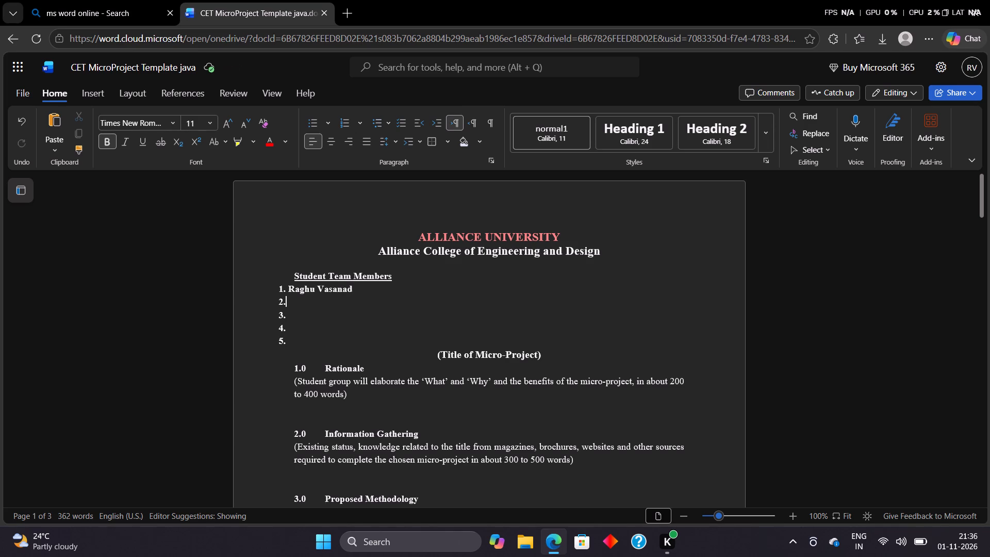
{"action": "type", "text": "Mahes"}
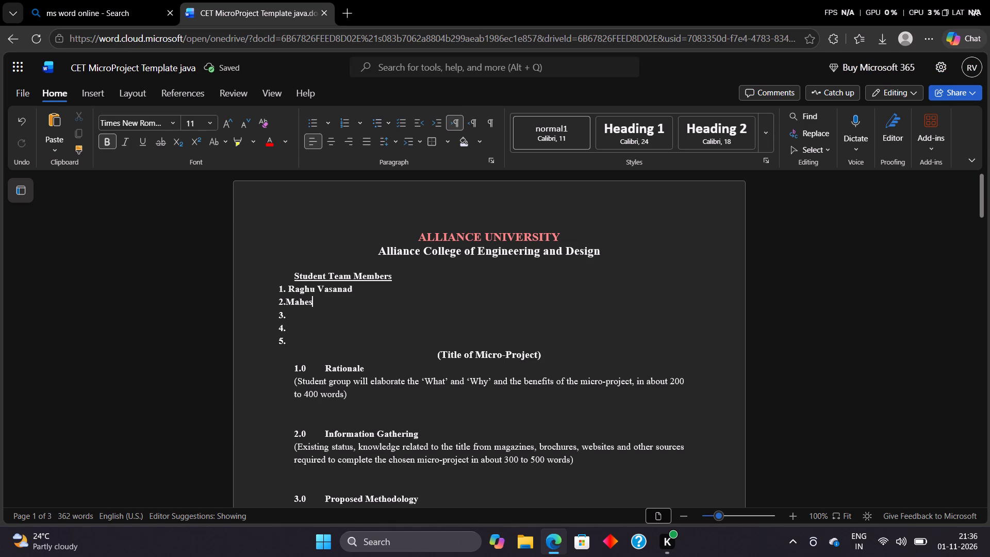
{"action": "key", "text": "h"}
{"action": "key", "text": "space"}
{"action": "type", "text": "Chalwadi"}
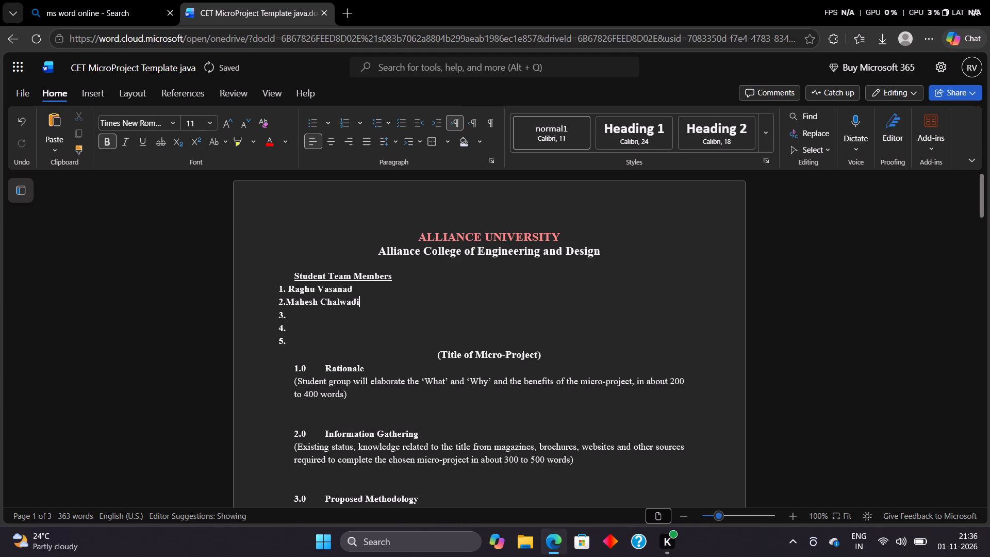
Enter the third student's full name after "3." in the Student Team Members list.
{"action": "left_click", "coordinate": [290, 316]}
{"action": "key", "text": "BackSpace"}
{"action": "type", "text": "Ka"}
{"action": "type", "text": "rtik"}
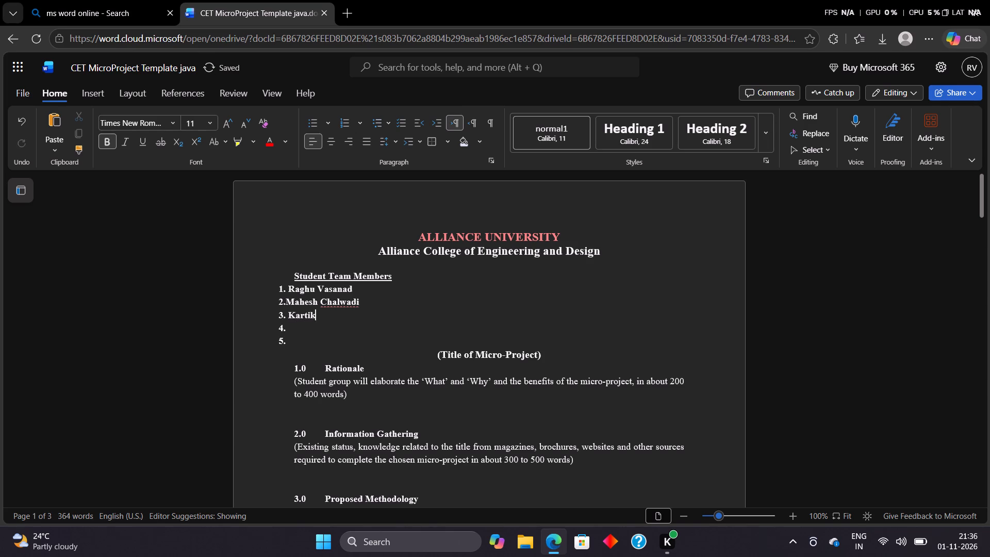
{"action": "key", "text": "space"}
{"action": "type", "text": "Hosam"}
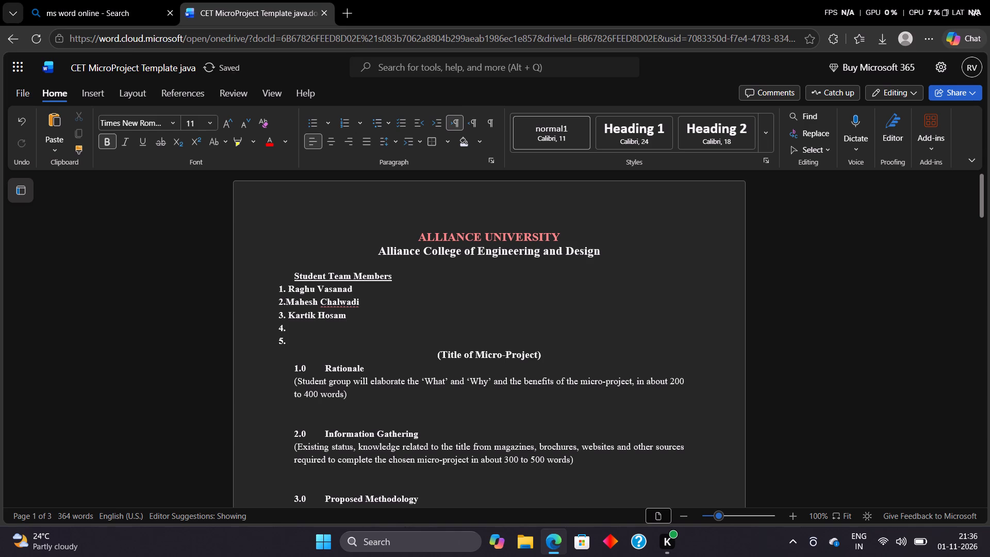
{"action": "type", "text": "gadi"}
Enter the fourth student's full name directly after "4." in the Student Team Members list.
{"action": "left_click", "coordinate": [290, 329]}
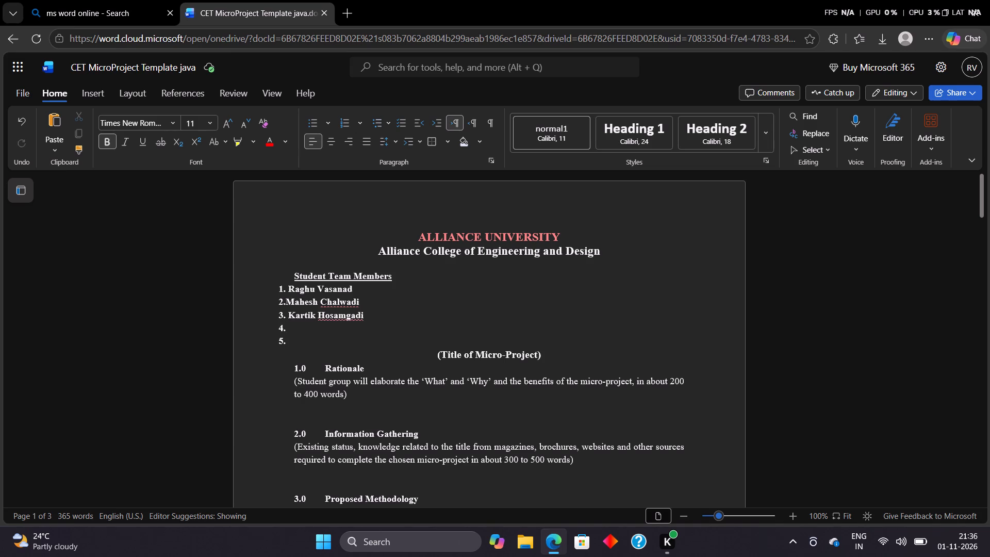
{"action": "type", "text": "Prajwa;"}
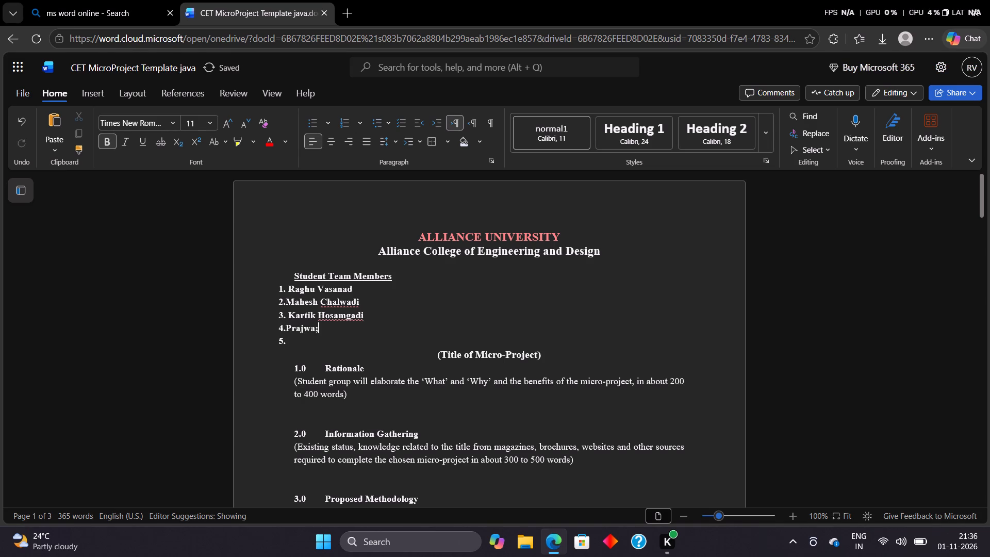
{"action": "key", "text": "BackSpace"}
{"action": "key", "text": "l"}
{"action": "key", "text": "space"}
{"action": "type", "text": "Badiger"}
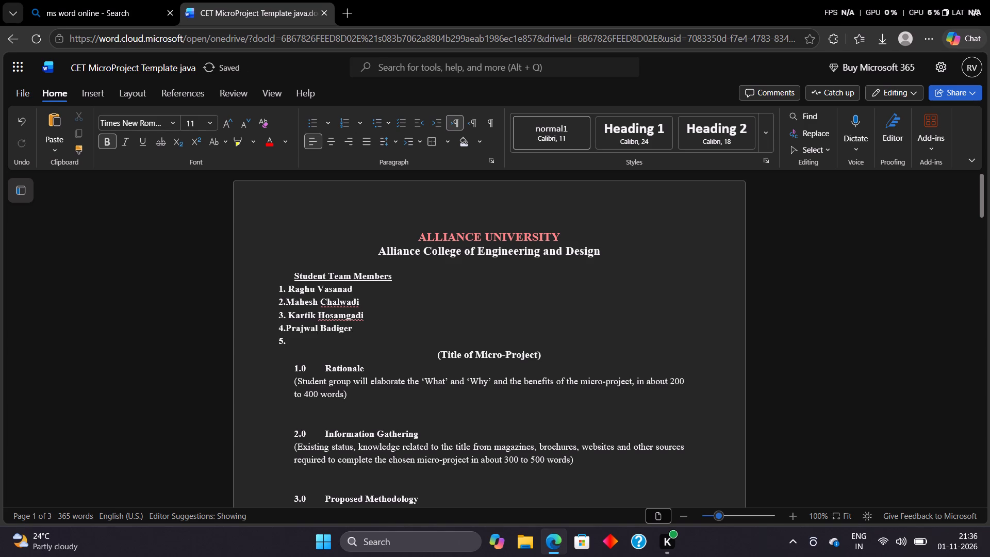
Enter the fifth student's first name and surname initial directly after "5." in the Student Team Members list.
{"action": "left_click", "coordinate": [288, 337]}
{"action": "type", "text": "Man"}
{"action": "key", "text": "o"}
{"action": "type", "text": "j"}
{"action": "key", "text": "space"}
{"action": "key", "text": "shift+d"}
Add a sixth line numbered "6." to the Student Team Members list with the sixth student's first name.
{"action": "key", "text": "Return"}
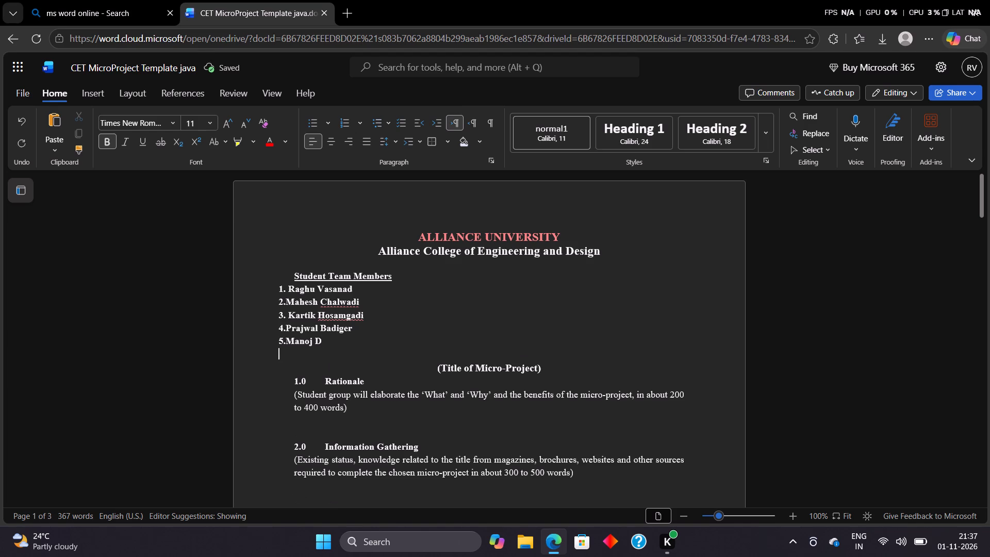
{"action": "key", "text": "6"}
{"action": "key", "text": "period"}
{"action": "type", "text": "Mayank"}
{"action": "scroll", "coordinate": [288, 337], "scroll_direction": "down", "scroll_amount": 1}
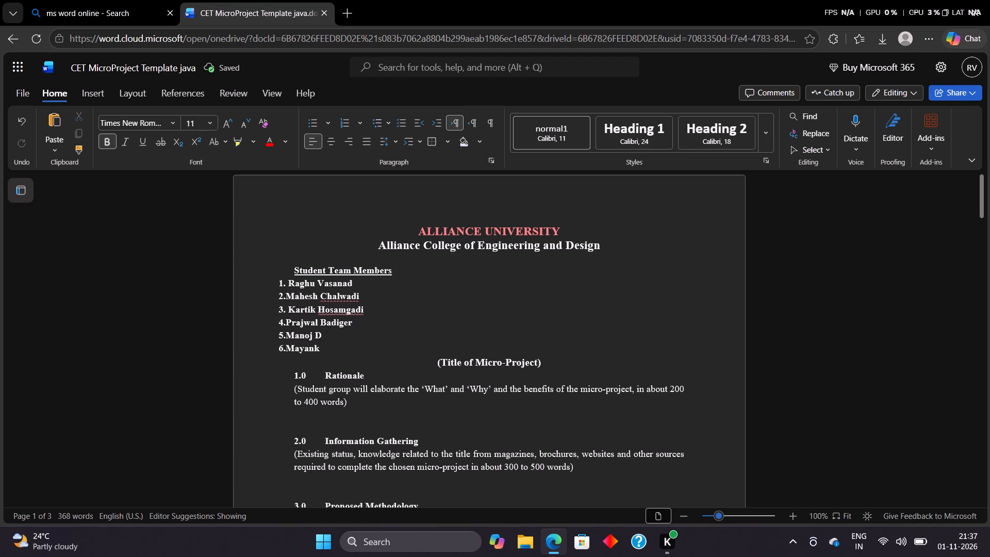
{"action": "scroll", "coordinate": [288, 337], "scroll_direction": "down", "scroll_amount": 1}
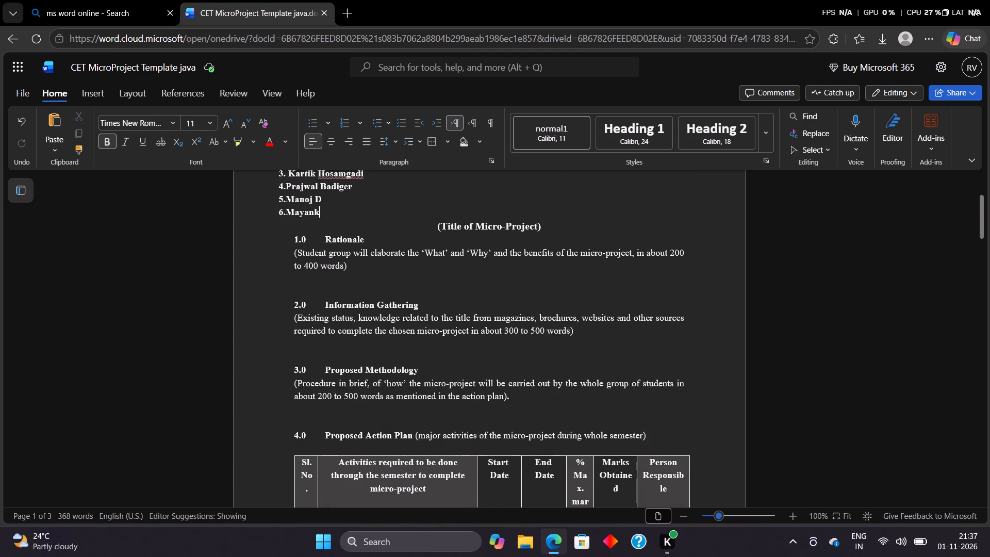
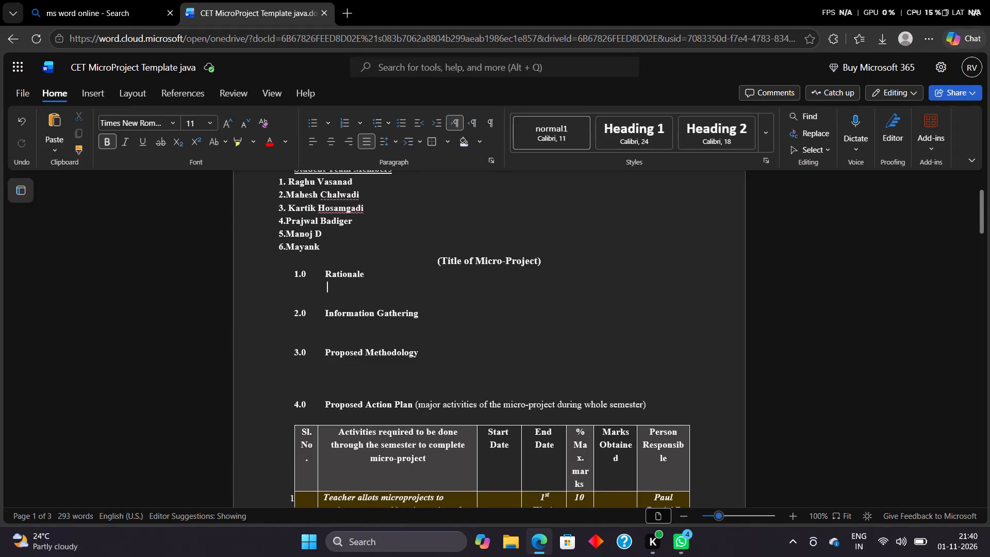
Delete the "(Title of Micro-Project)" placeholder line above the Rationale heading.
{"action": "left_click_drag", "start_coordinate": [437, 263], "coordinate": [519, 256]}
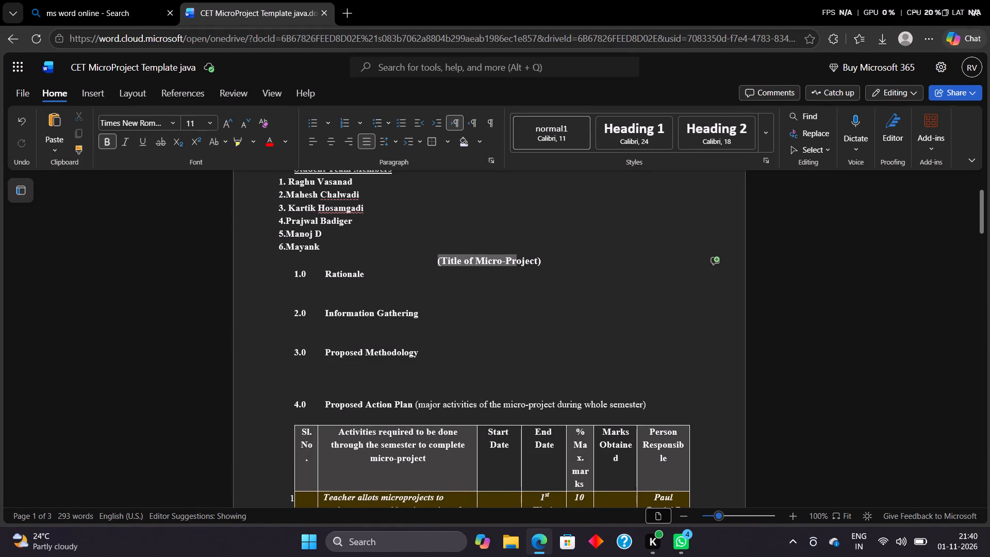
{"action": "left_click_drag", "start_coordinate": [519, 256], "coordinate": [565, 259]}
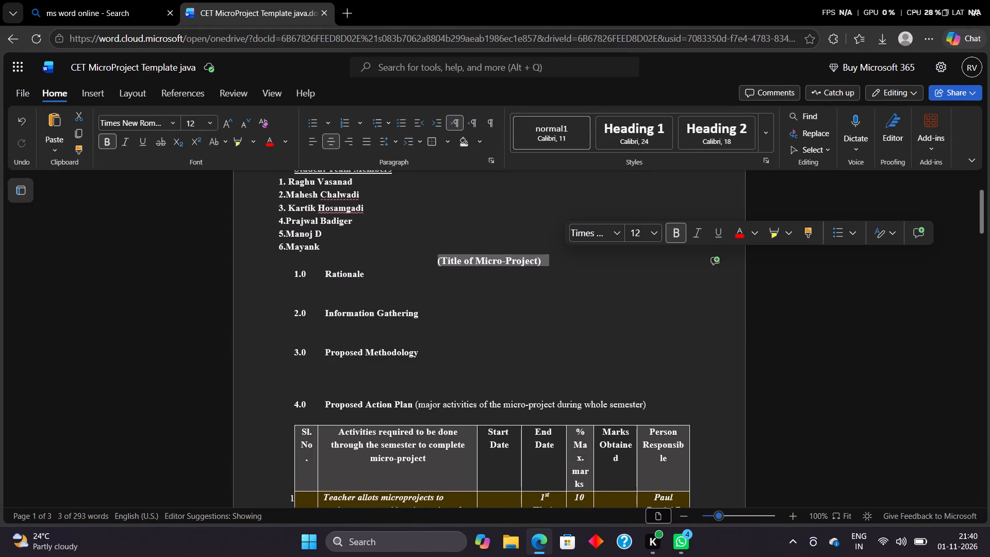
{"action": "key", "text": "BackSpace"}
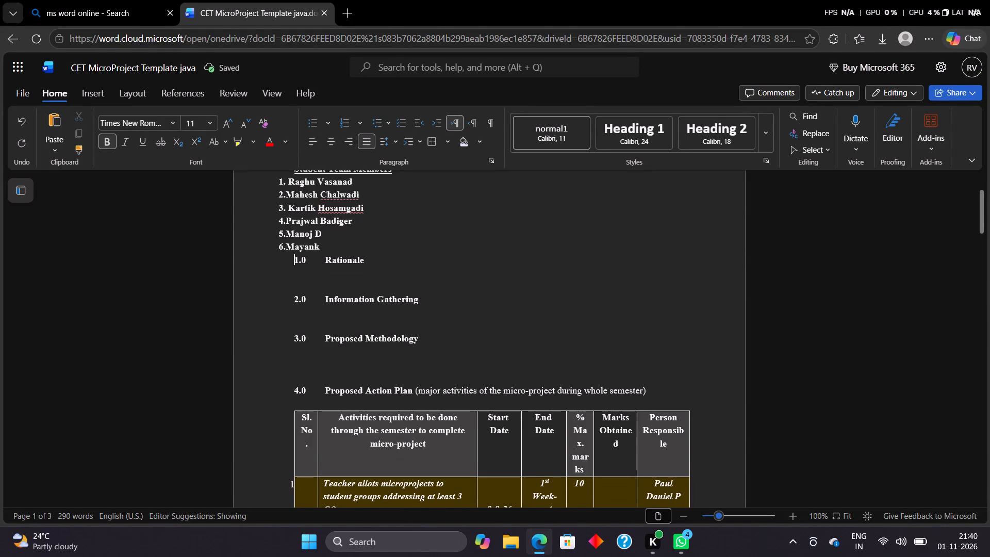
Insert two blank lines between the sixth team member and the "1.0 Rationale" heading.
{"action": "left_click", "coordinate": [332, 245]}
{"action": "key", "text": "space"}
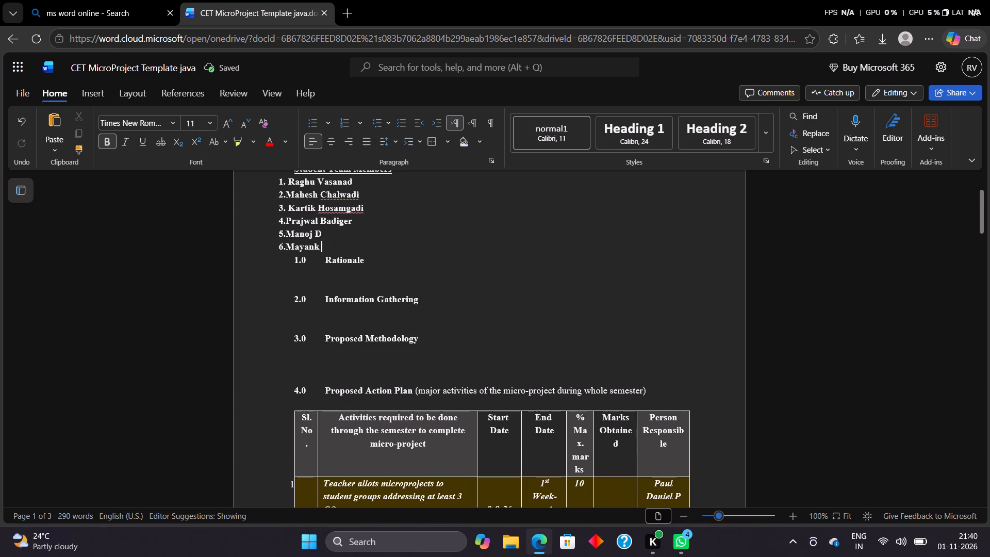
{"action": "key", "text": "Return"}
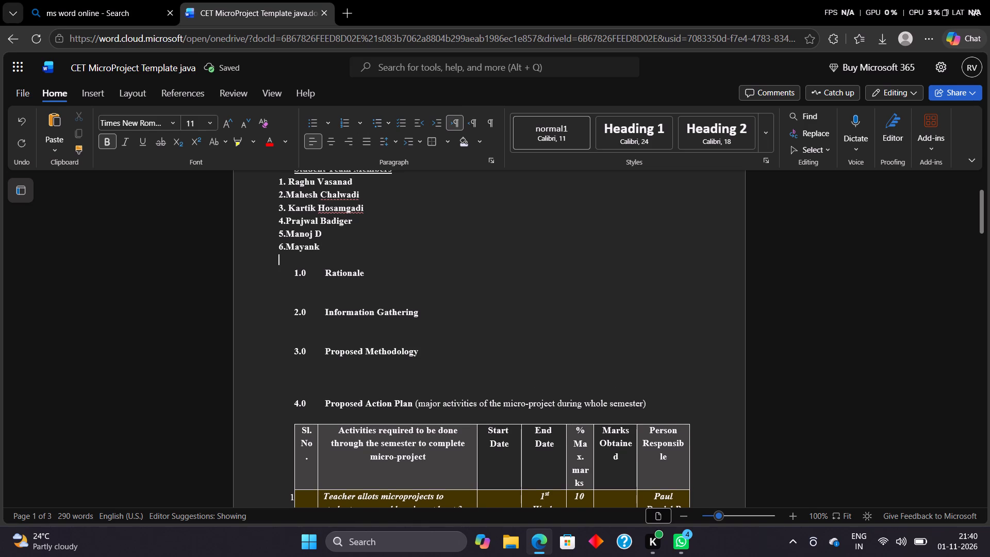
{"action": "key", "text": "Return"}
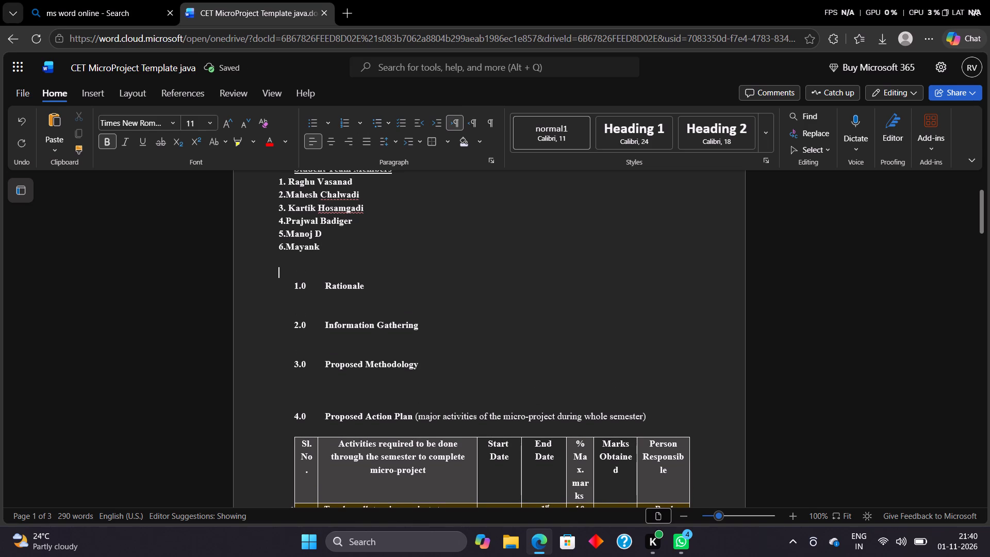
On the first blank line below the sixth team member, add the label "Title Of Project:", indented with spaces and followed by a space.
{"action": "left_click", "coordinate": [325, 260]}
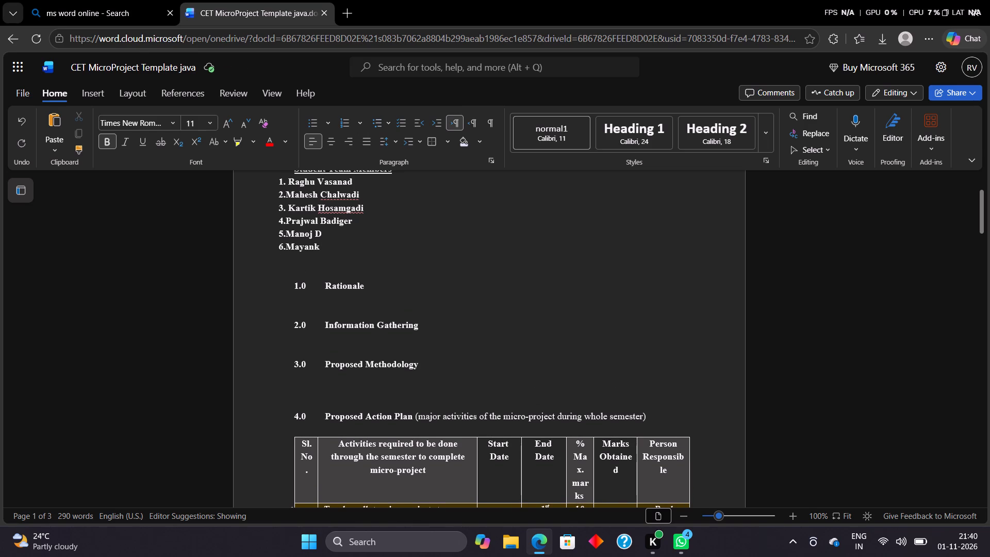
{"action": "key", "text": "space"}
{"action": "key", "text": "space"}
{"action": "key", "text": "space"}
{"action": "key", "text": "space"}
{"action": "key", "text": "space"}
{"action": "key", "text": "space"}
{"action": "key", "text": "space"}
{"action": "key", "text": "space"}
{"action": "key", "text": "space"}
{"action": "key", "text": "space"}
{"action": "key", "text": "space"}
{"action": "key", "text": "space"}
{"action": "key", "text": "space"}
{"action": "key", "text": "space"}
{"action": "key", "text": "space"}
{"action": "key", "text": "space"}
{"action": "key", "text": "space"}
{"action": "key", "text": "space"}
{"action": "key", "text": "space"}
{"action": "key", "text": "space"}
{"action": "key", "text": "space"}
{"action": "key", "text": "space"}
{"action": "key", "text": "space"}
{"action": "key", "text": "space"}
{"action": "key", "text": "space"}
{"action": "key", "text": "space"}
{"action": "key", "text": "space"}
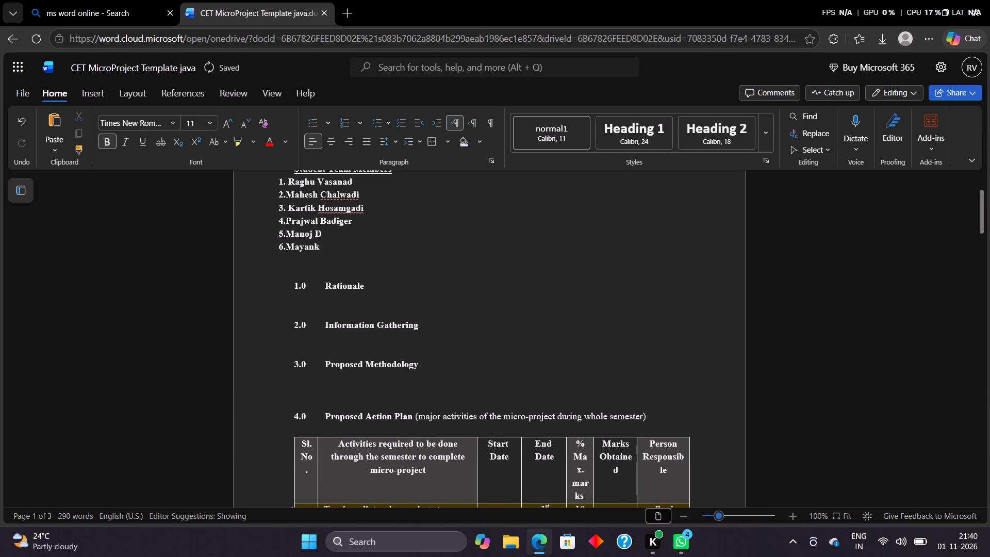
{"action": "key", "text": "space"}
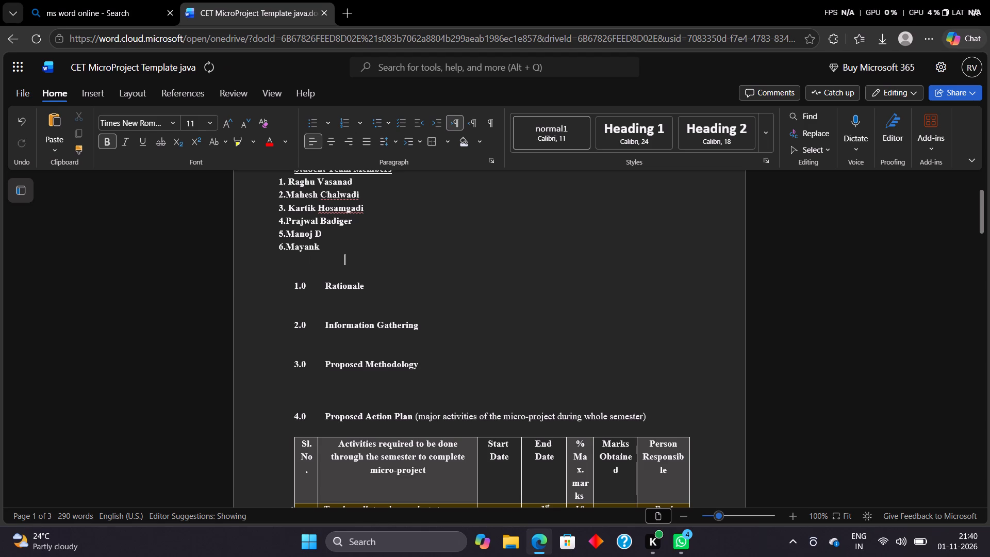
{"action": "key", "text": "shift+t"}
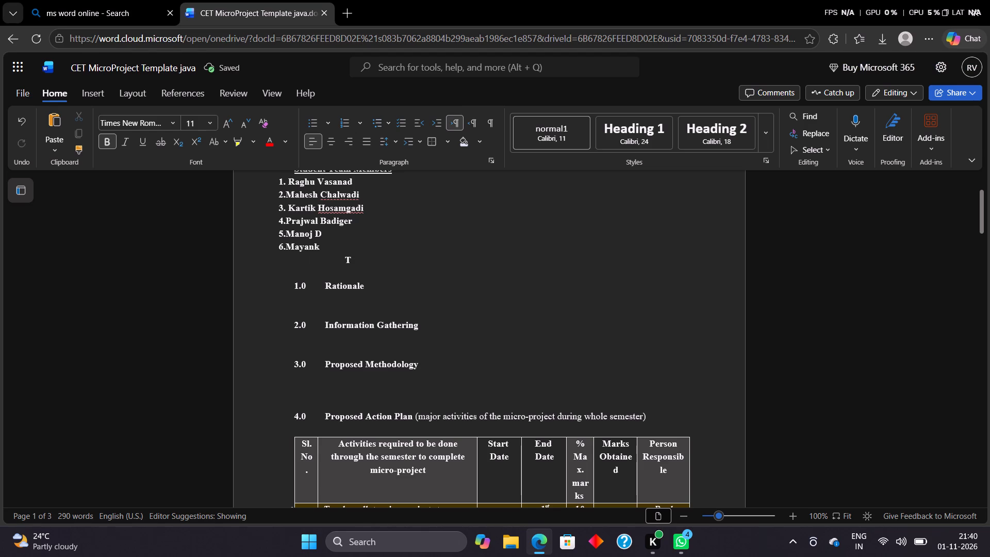
{"action": "key", "text": "i"}
{"action": "type", "text": "tle"}
{"action": "key", "text": "space"}
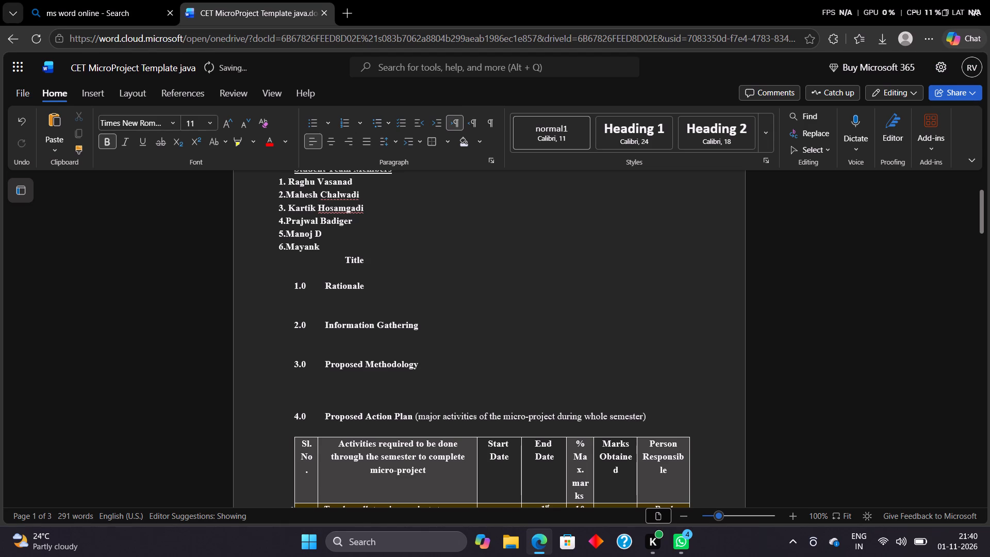
{"action": "type", "text": "Of"}
{"action": "key", "text": "space"}
{"action": "type", "text": "Pro"}
{"action": "type", "text": "ject"}
{"action": "type", "text": ":"}
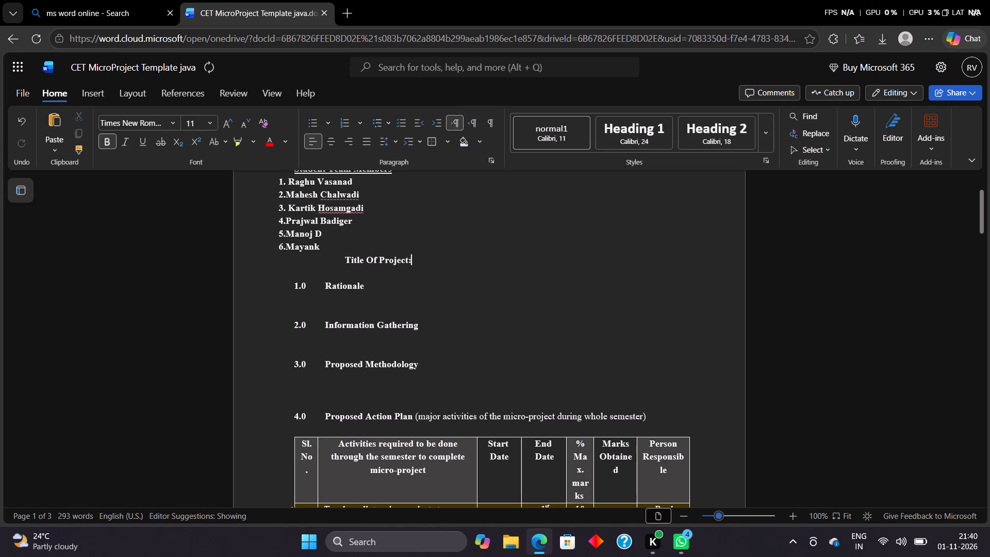
{"action": "key", "text": "space"}
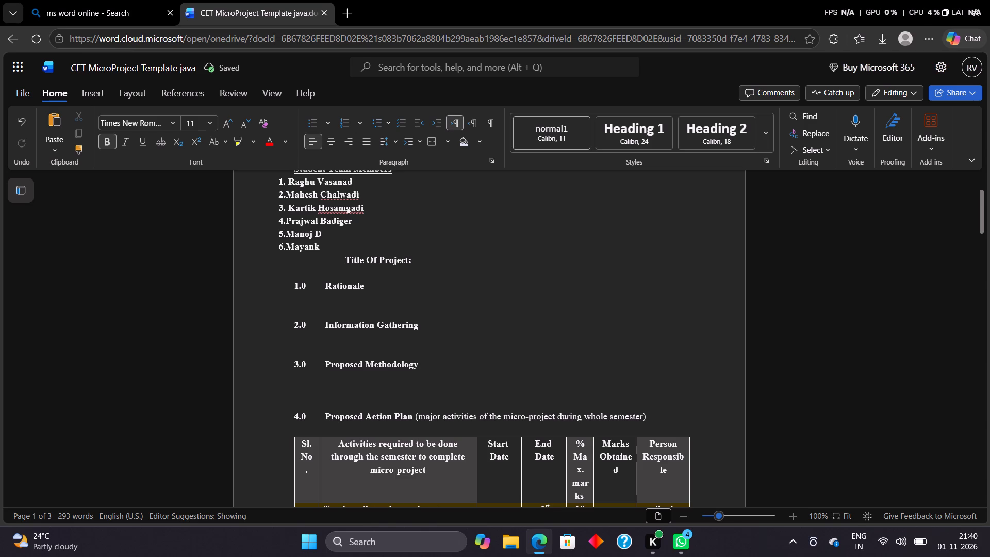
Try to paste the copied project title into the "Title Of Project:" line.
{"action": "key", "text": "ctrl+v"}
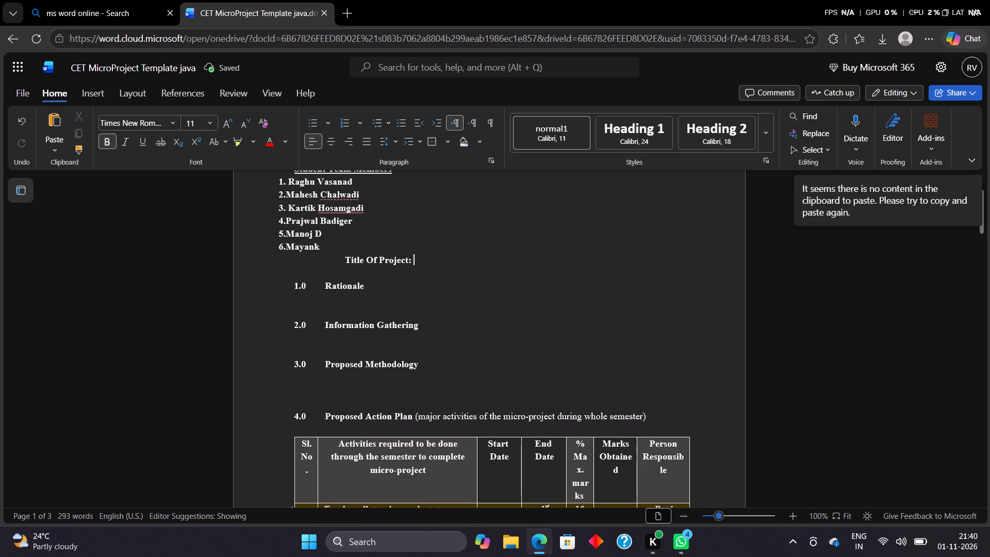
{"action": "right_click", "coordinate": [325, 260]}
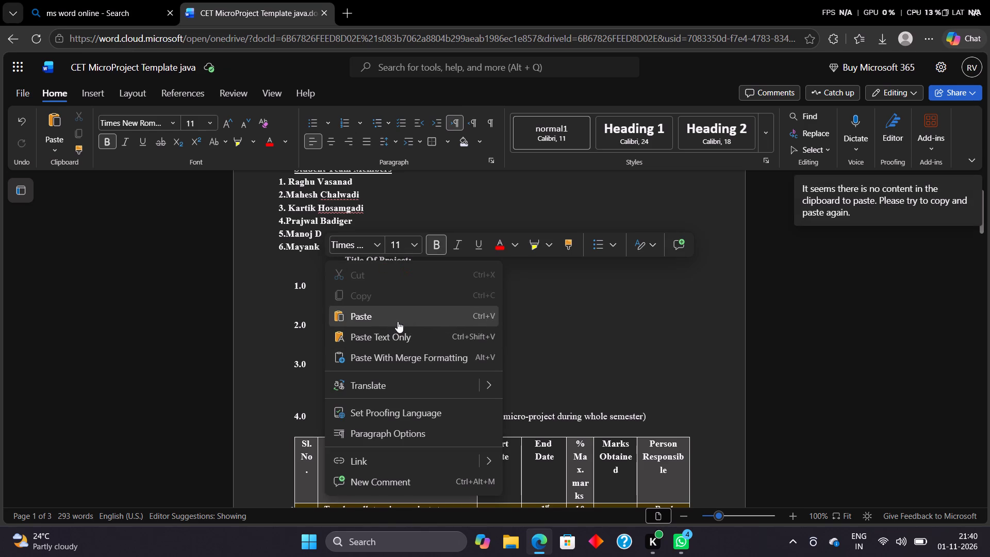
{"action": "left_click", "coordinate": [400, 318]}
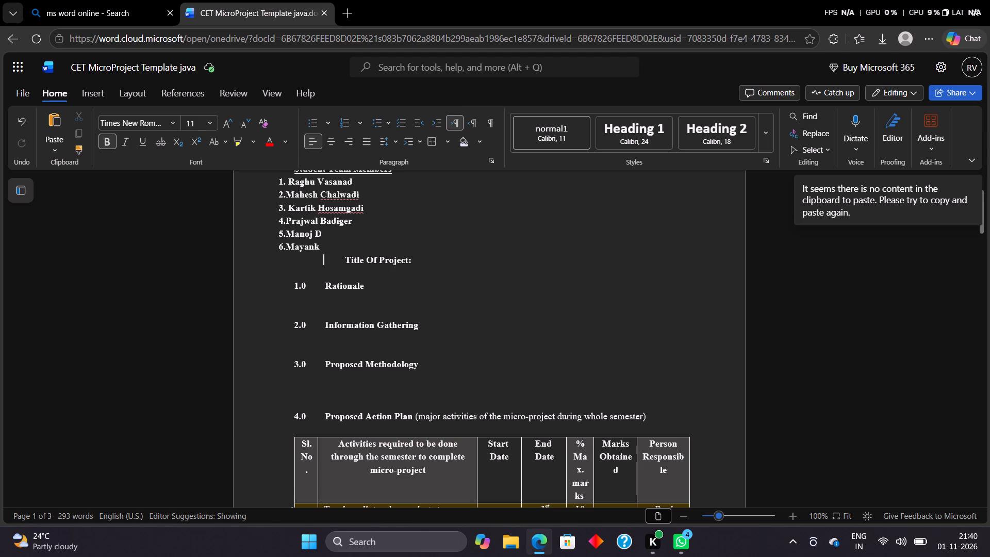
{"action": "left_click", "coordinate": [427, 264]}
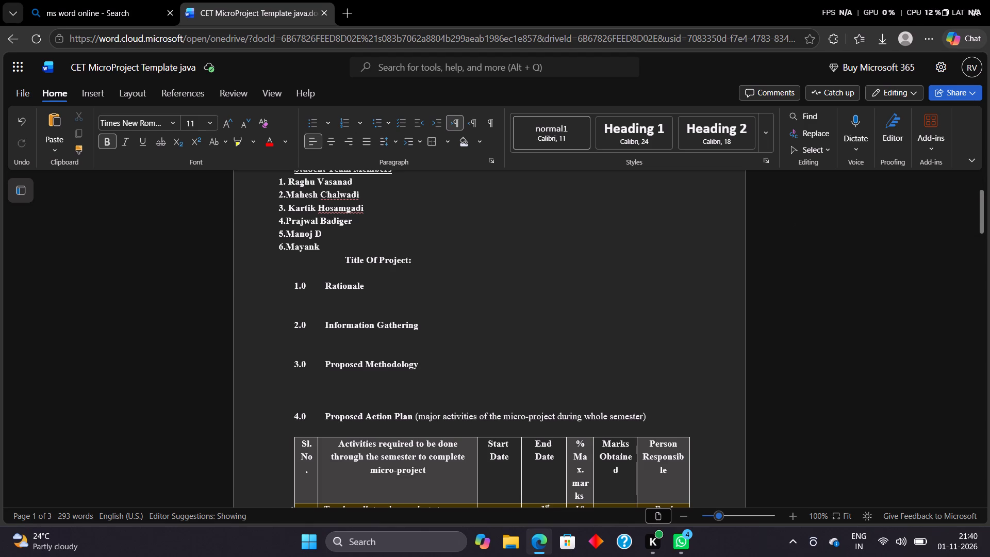
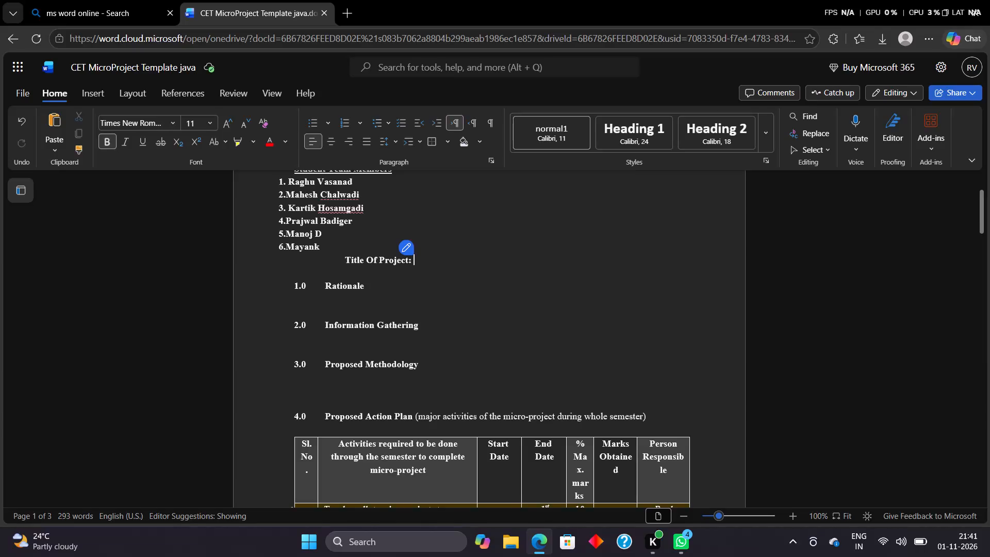
After "Title Of Project:", paste "Create an MIT App Inventor–based Library Management App that handles book search, book issue, book return, and fine calculation.".
{"action": "key", "text": "ctrl+v"}
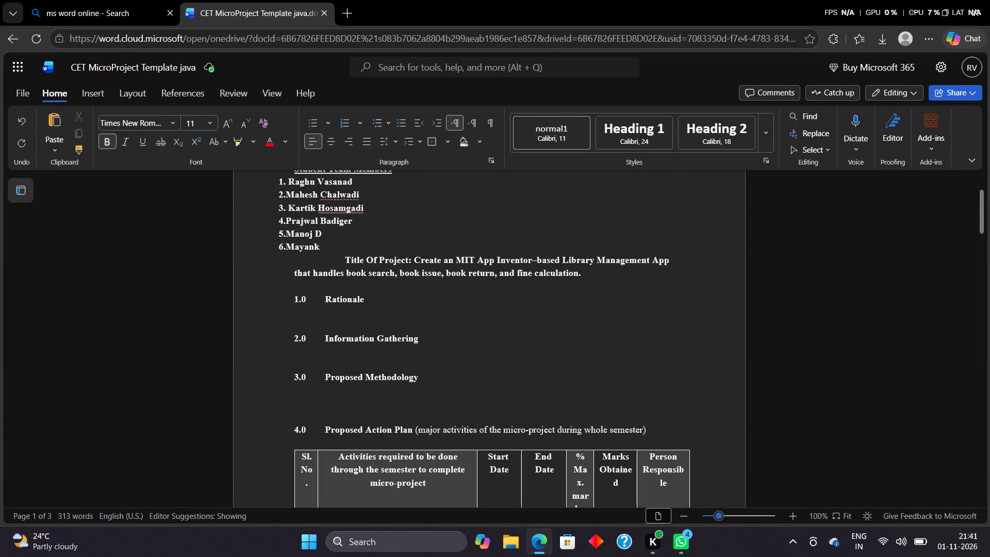
Review the first page from the university heading through the team members and project title to the section headings.
{"action": "scroll", "coordinate": [389, 260], "scroll_direction": "up", "scroll_amount": 2}
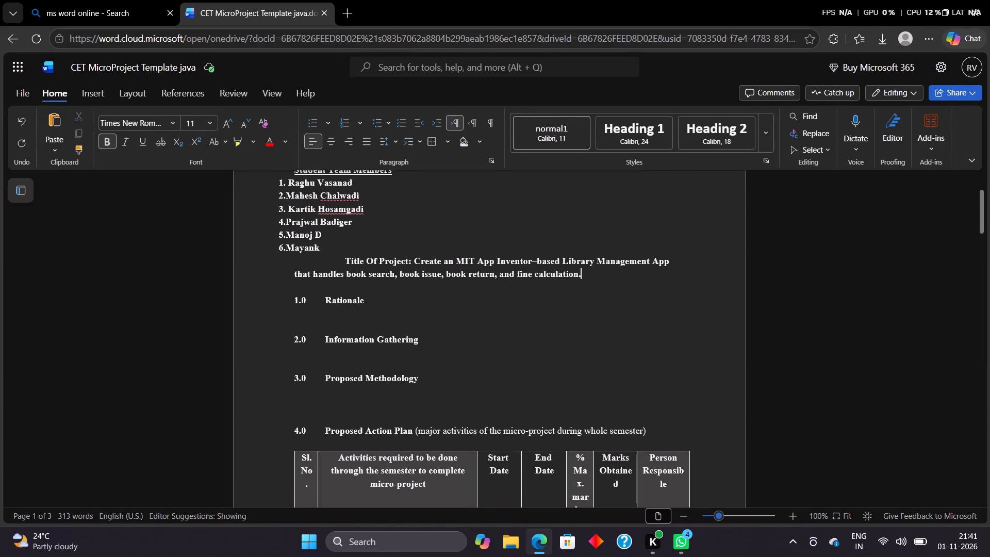
{"action": "scroll", "coordinate": [389, 260], "scroll_direction": "up", "scroll_amount": 3}
{"action": "scroll", "coordinate": [389, 260], "scroll_direction": "down", "scroll_amount": 1}
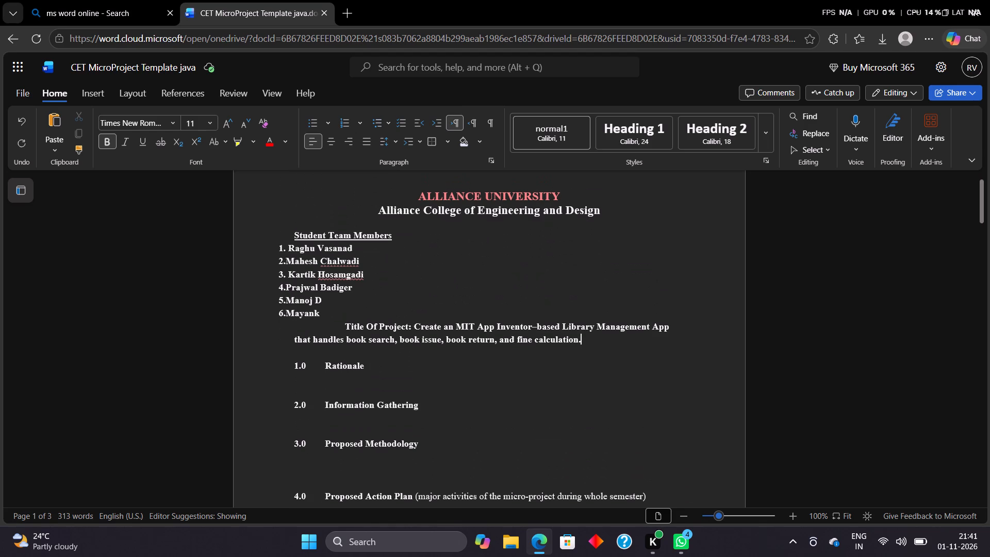
{"action": "scroll", "coordinate": [389, 260], "scroll_direction": "down", "scroll_amount": 3}
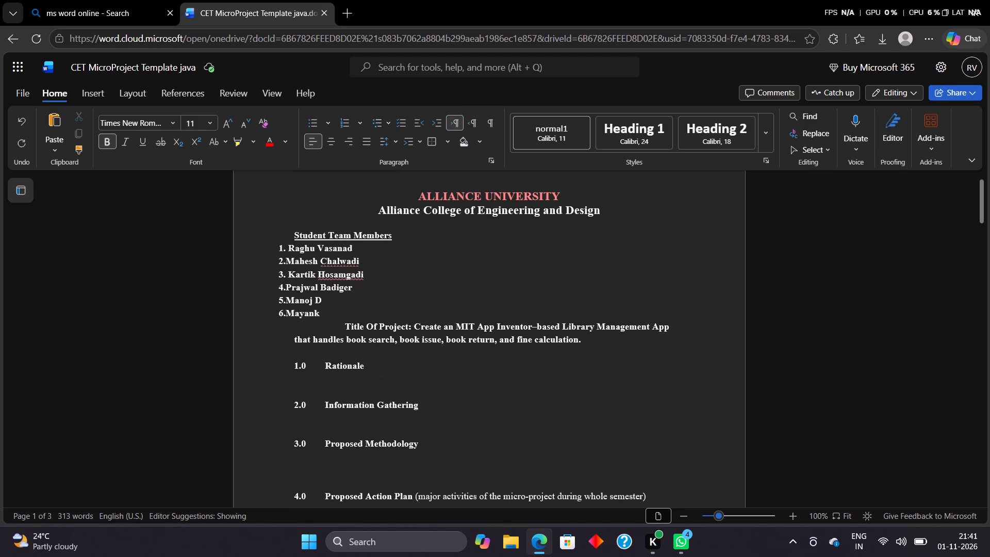
{"action": "scroll", "coordinate": [389, 260], "scroll_direction": "down", "scroll_amount": 4}
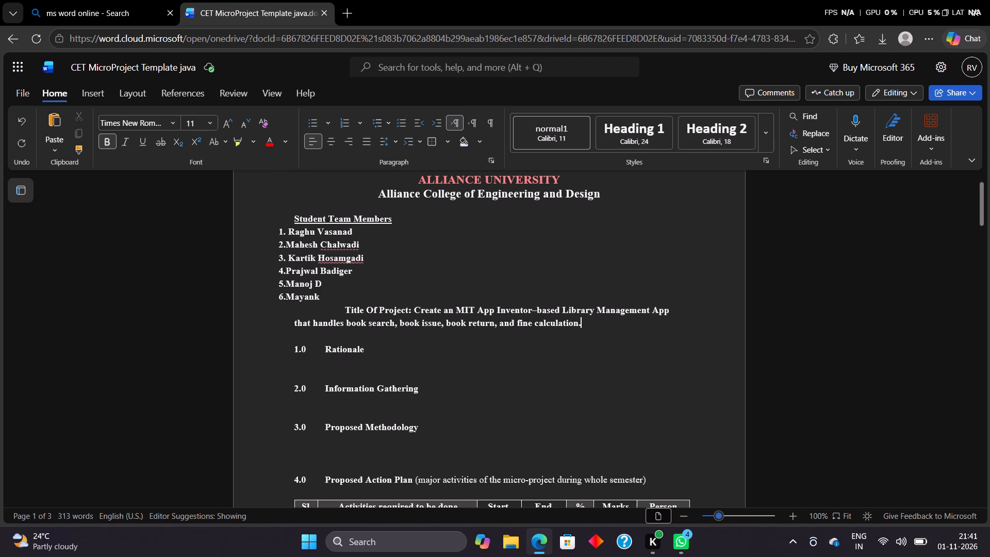
{"action": "scroll", "coordinate": [389, 260], "scroll_direction": "down", "scroll_amount": 1}
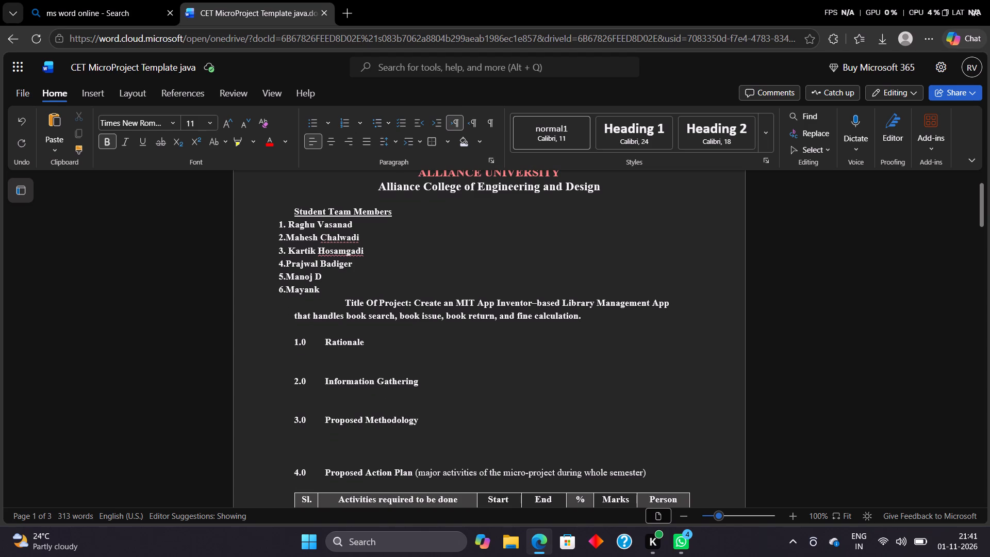
Correct the spelling of the third team member's surname by replacing its "m" with "n".
{"action": "left_click", "coordinate": [344, 250]}
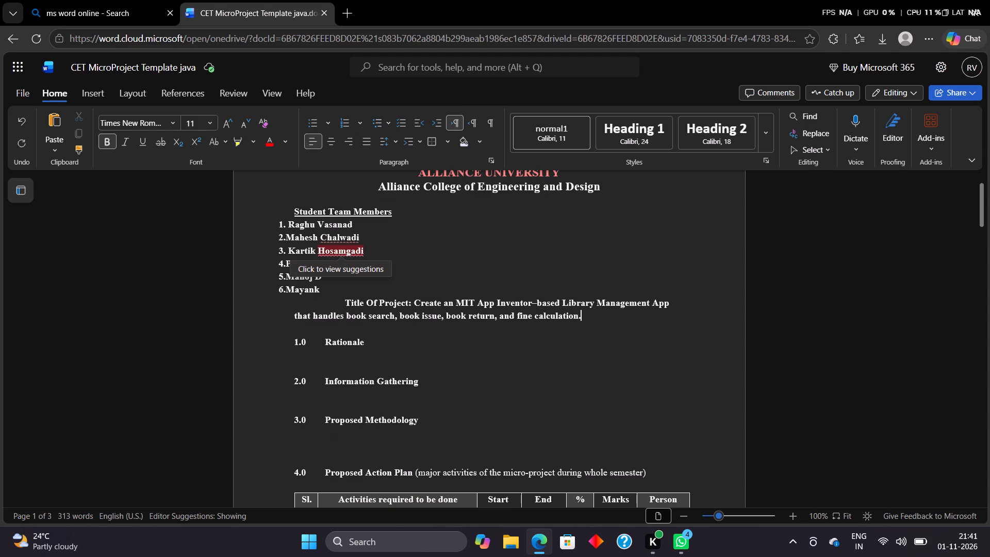
{"action": "key", "text": "BackSpace"}
{"action": "key", "text": "n"}
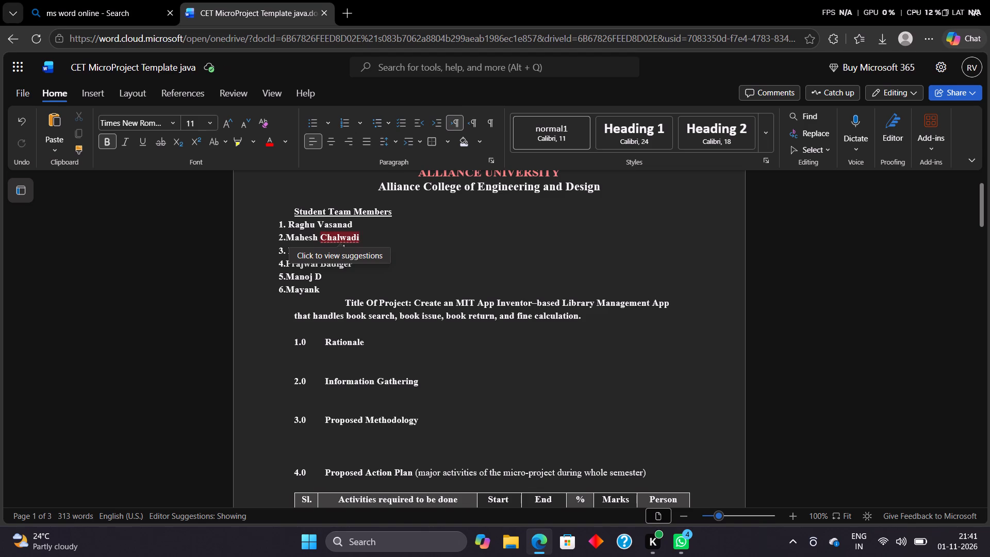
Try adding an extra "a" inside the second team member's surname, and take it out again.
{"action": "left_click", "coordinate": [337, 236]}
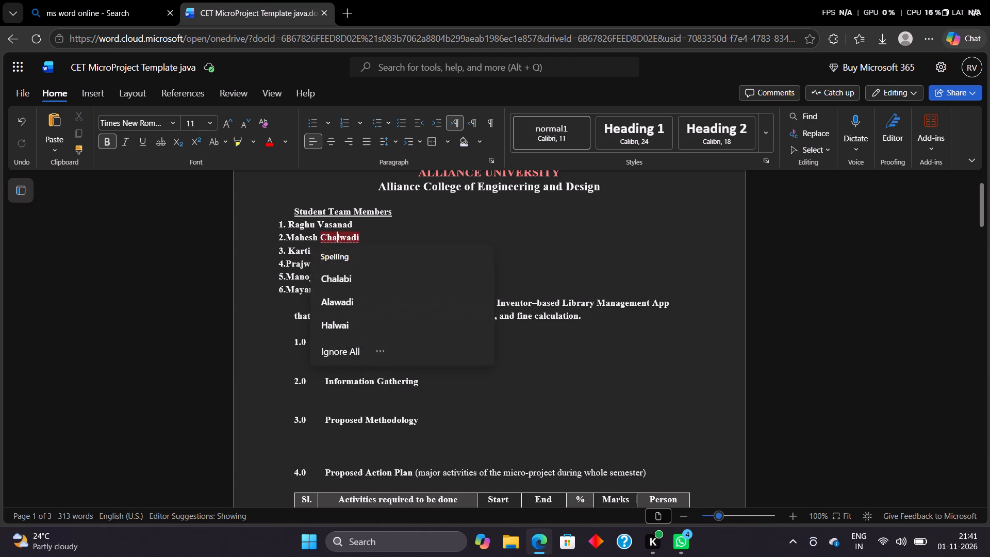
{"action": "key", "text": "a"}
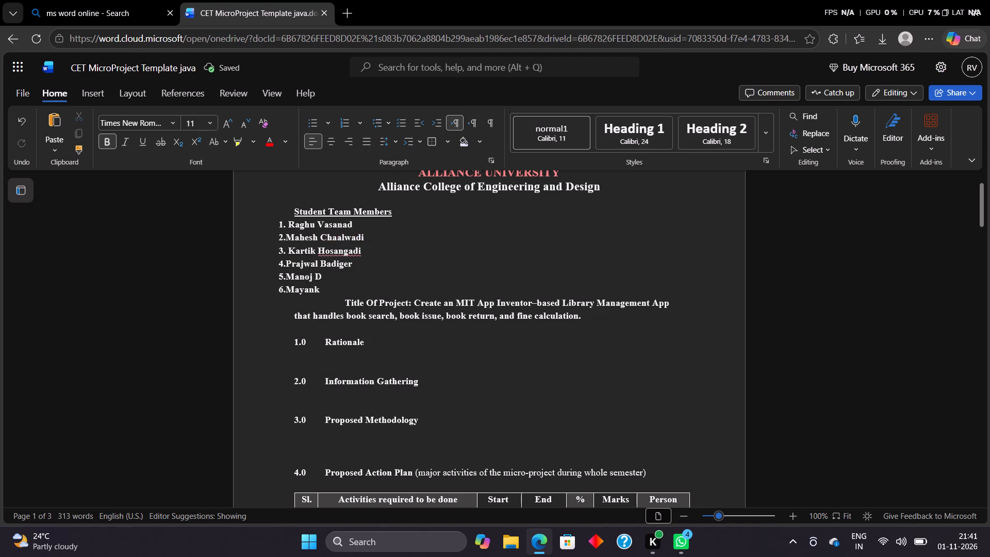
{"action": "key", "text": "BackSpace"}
Insert an "a" after the "l" in the second team member's surname.
{"action": "key", "text": "Right"}
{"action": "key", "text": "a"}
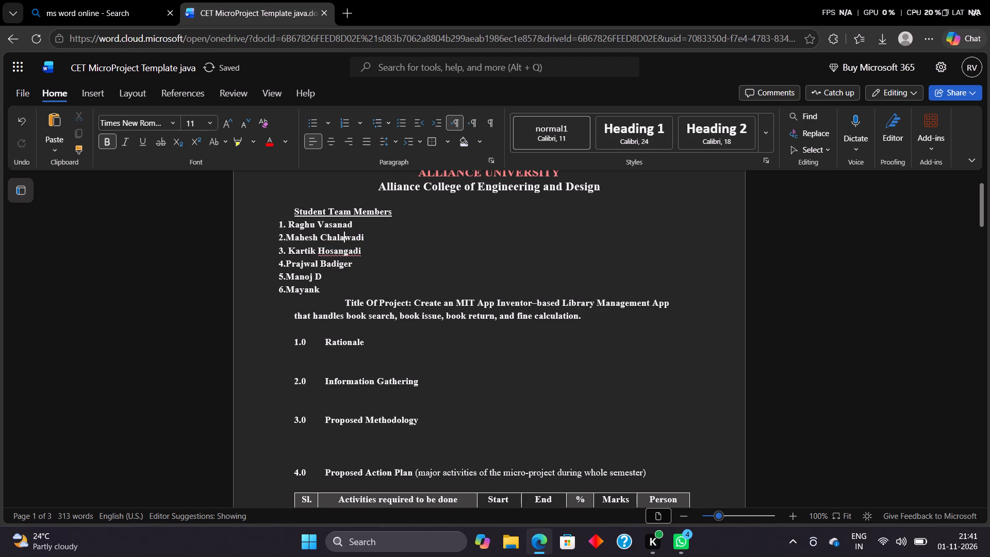
{"action": "left_click", "coordinate": [418, 266]}
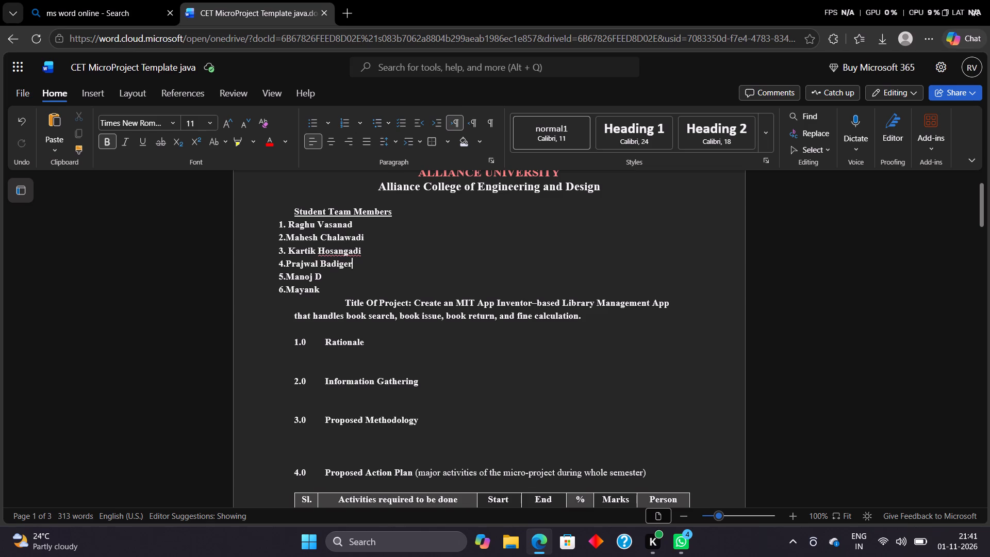
Place the text cursor on the blank line beneath the 1.0 Rationale heading.
{"action": "left_click", "coordinate": [326, 353]}
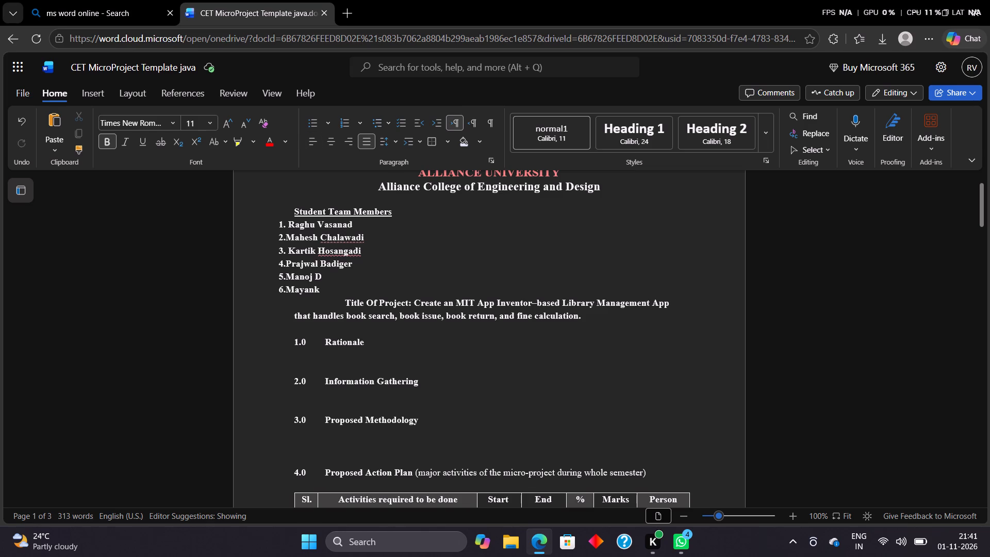
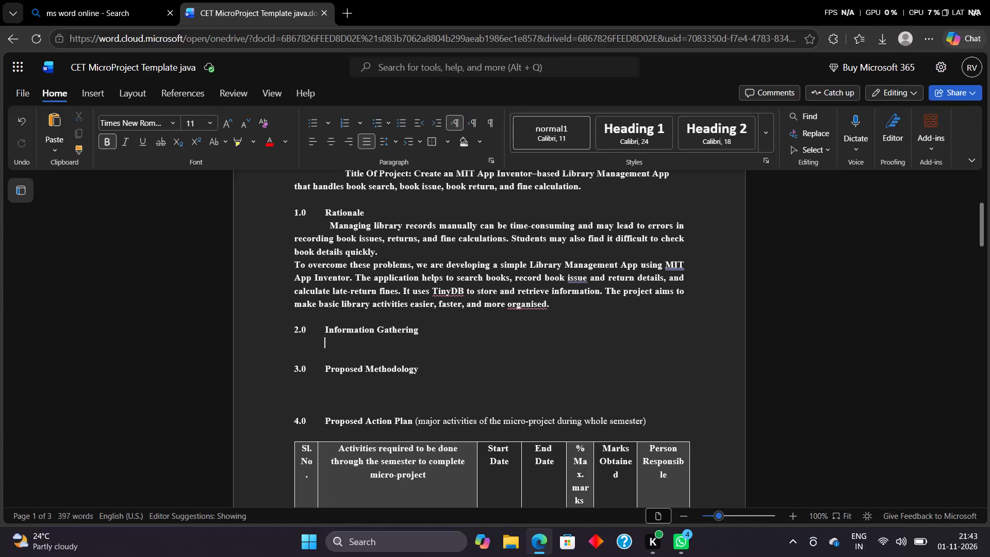
Under "2.0 Information Gathering", paste the prepared text covering book search, issue, return, fine calculation, data storage and the choice of MIT App Inventor.
{"action": "key", "text": "ctrl+v"}
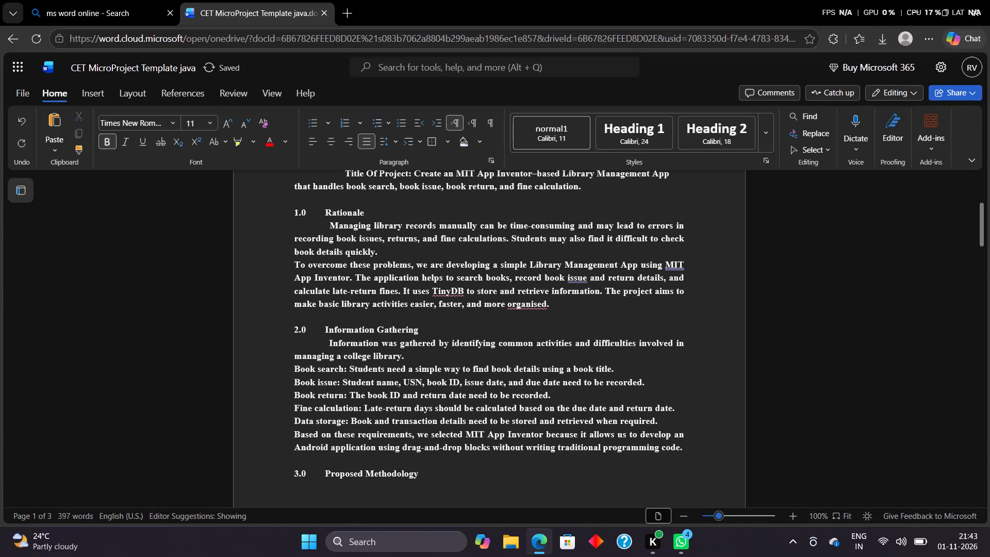
Indent the blank line under "3.0 Proposed Methodology" with spaces so its text starts level with the heading's wording.
{"action": "scroll", "coordinate": [412, 435], "scroll_direction": "down", "scroll_amount": 2}
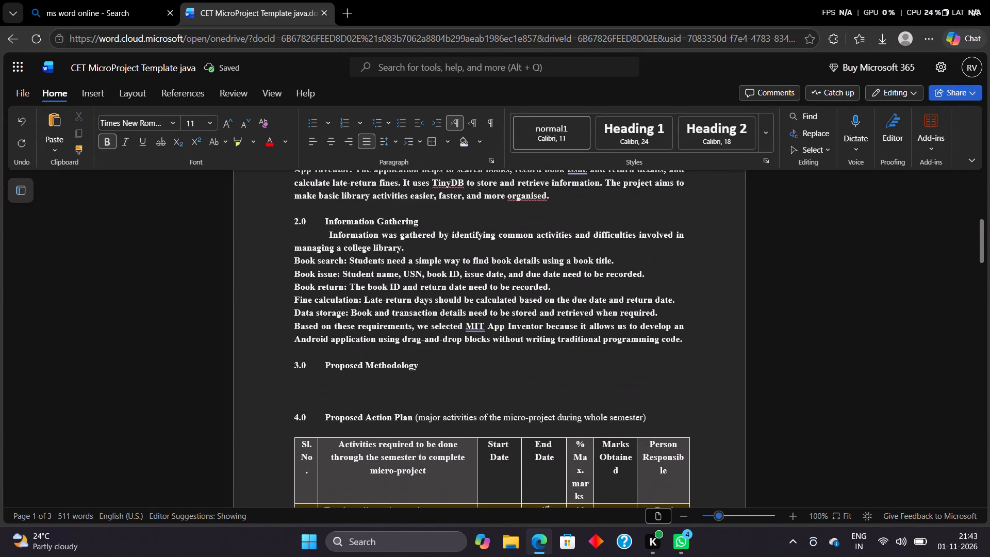
{"action": "left_click", "coordinate": [325, 380]}
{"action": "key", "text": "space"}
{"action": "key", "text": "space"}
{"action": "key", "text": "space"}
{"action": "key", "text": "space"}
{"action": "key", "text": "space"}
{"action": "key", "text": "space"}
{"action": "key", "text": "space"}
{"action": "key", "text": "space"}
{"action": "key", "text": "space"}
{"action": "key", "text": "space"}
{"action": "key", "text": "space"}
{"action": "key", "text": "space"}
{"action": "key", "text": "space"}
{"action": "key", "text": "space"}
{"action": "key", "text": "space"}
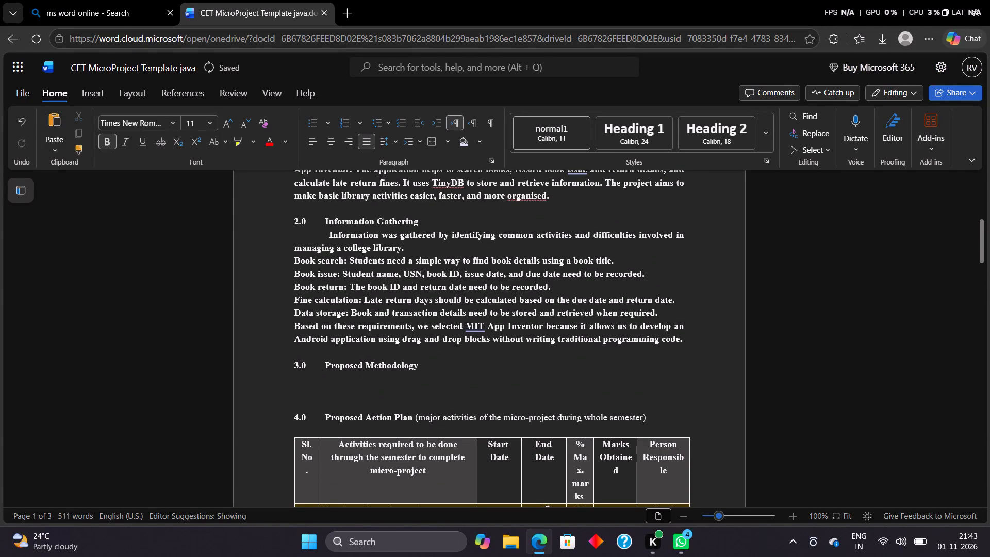
{"action": "key", "text": "BackSpace"}
{"action": "key", "text": "BackSpace"}
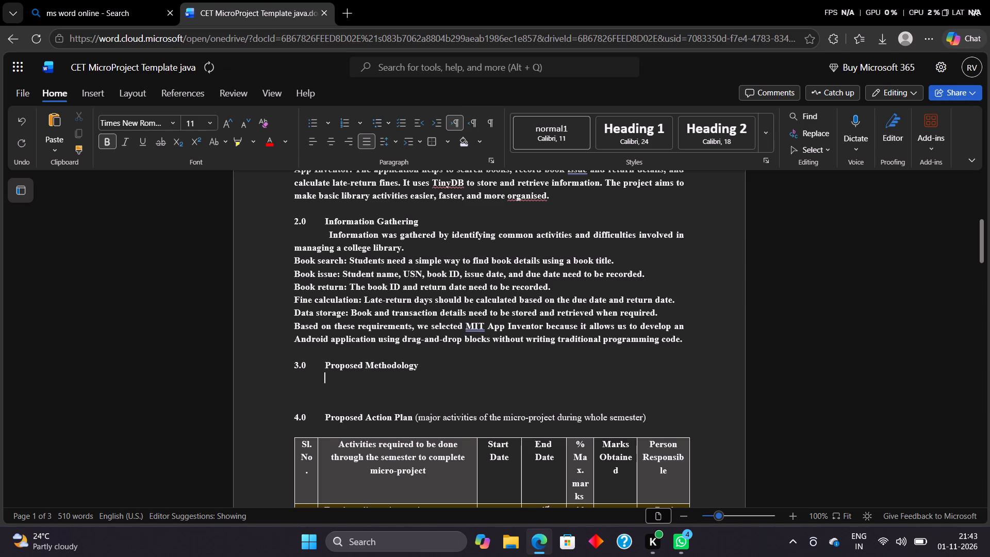
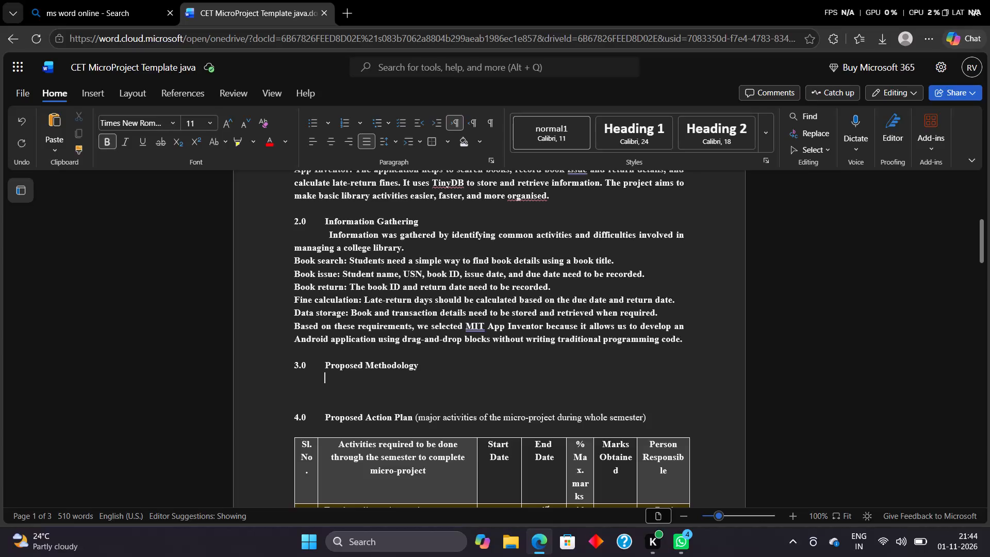
Under 3.0 Proposed Methodology, paste the copied text listing the development stages from Interface Design through Testing to Final Implementation.
{"action": "key", "text": "ctrl+v"}
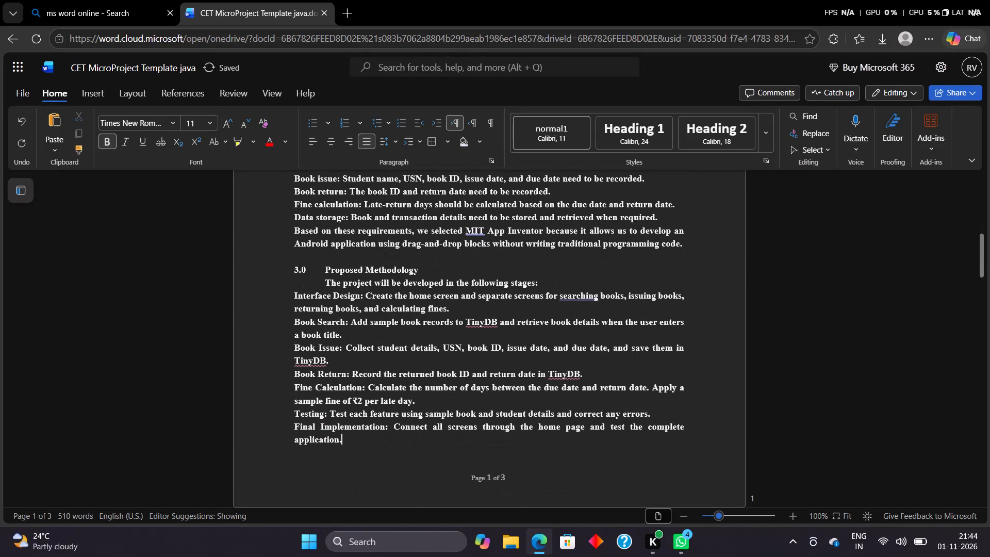
Review the whole document, from the team members and filled sections through the action plan table to the last page.
{"action": "scroll", "coordinate": [507, 398], "scroll_direction": "up", "scroll_amount": 4}
{"action": "scroll", "coordinate": [507, 398], "scroll_direction": "down", "scroll_amount": 1}
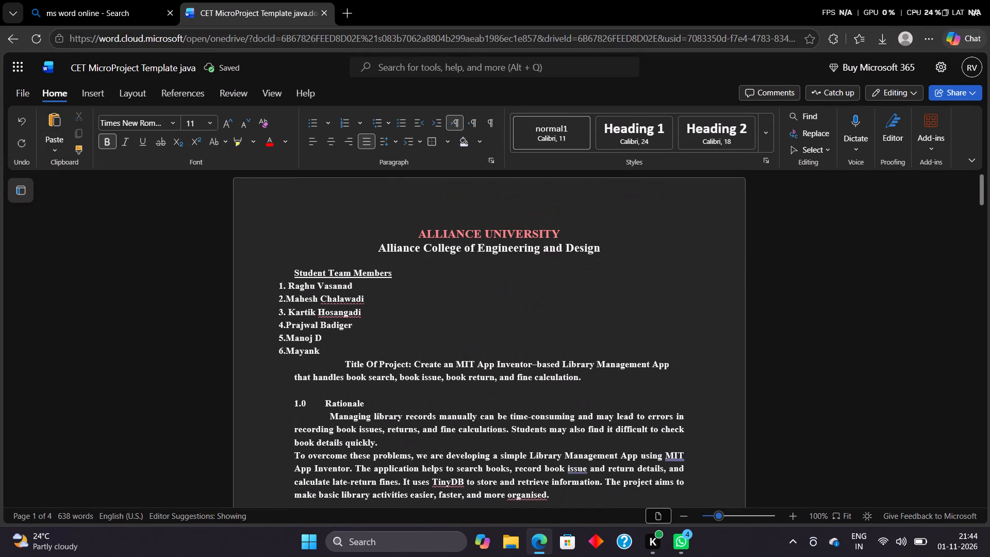
{"action": "scroll", "coordinate": [507, 398], "scroll_direction": "down", "scroll_amount": 6}
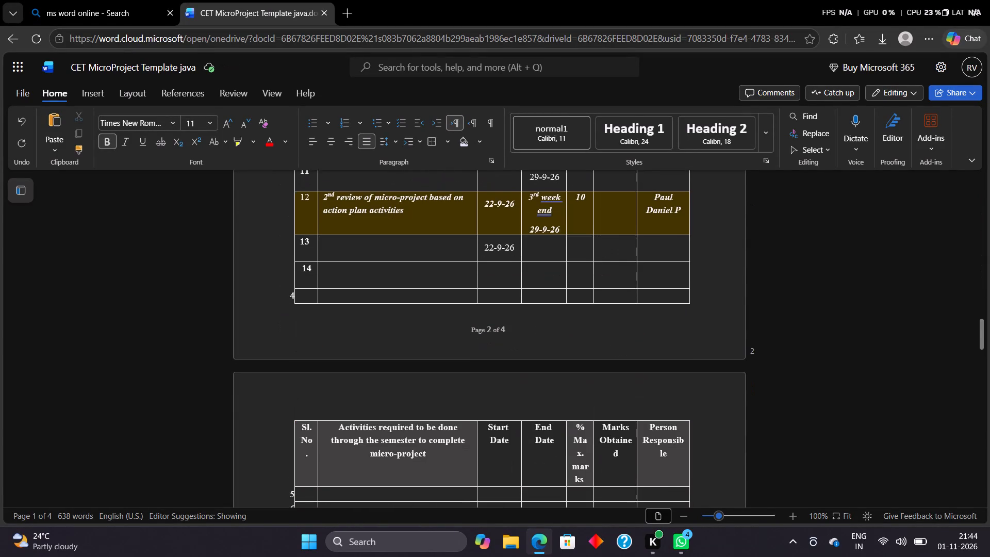
{"action": "scroll", "coordinate": [507, 398], "scroll_direction": "down", "scroll_amount": 4}
{"action": "scroll", "coordinate": [507, 398], "scroll_direction": "up", "scroll_amount": 4}
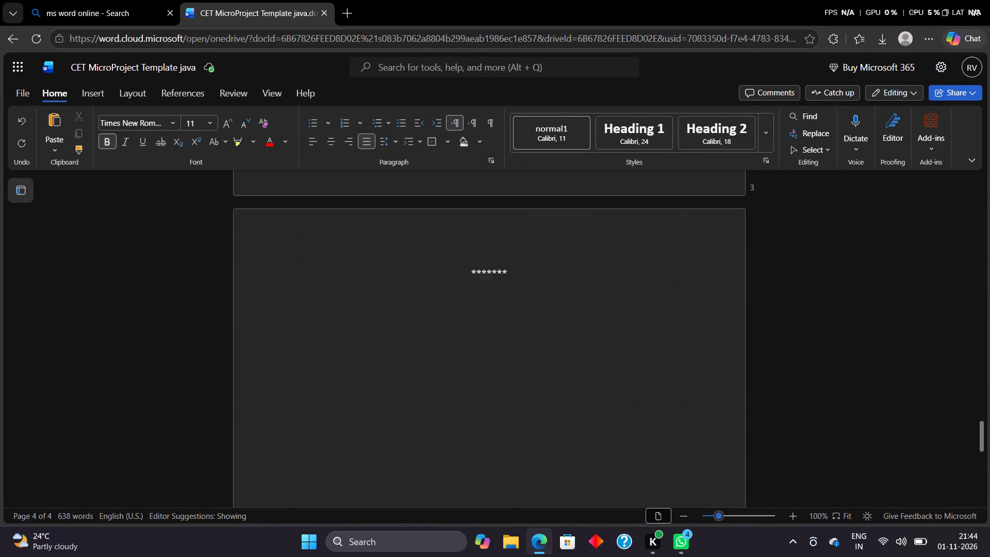
{"action": "scroll", "coordinate": [507, 398], "scroll_direction": "up", "scroll_amount": 8}
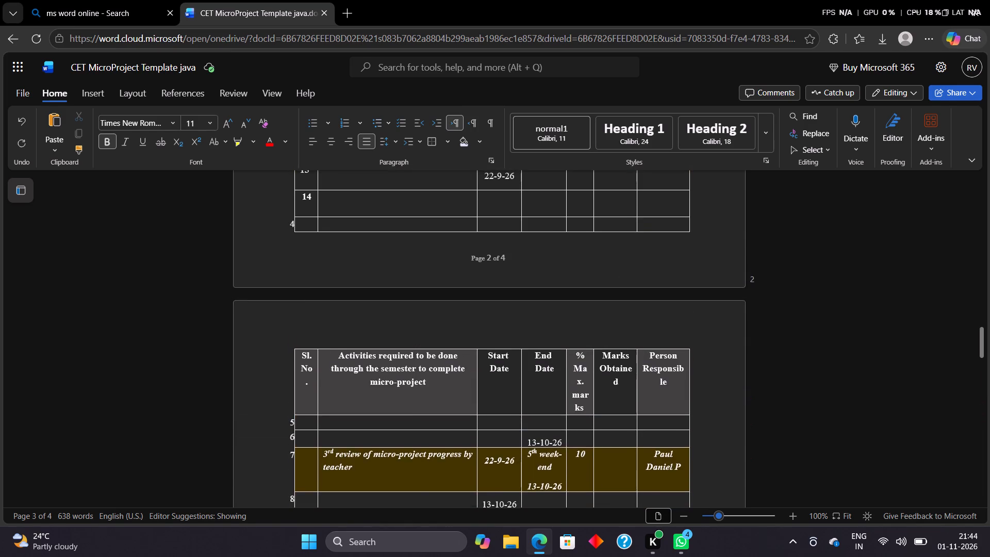
{"action": "scroll", "coordinate": [507, 398], "scroll_direction": "up", "scroll_amount": 7}
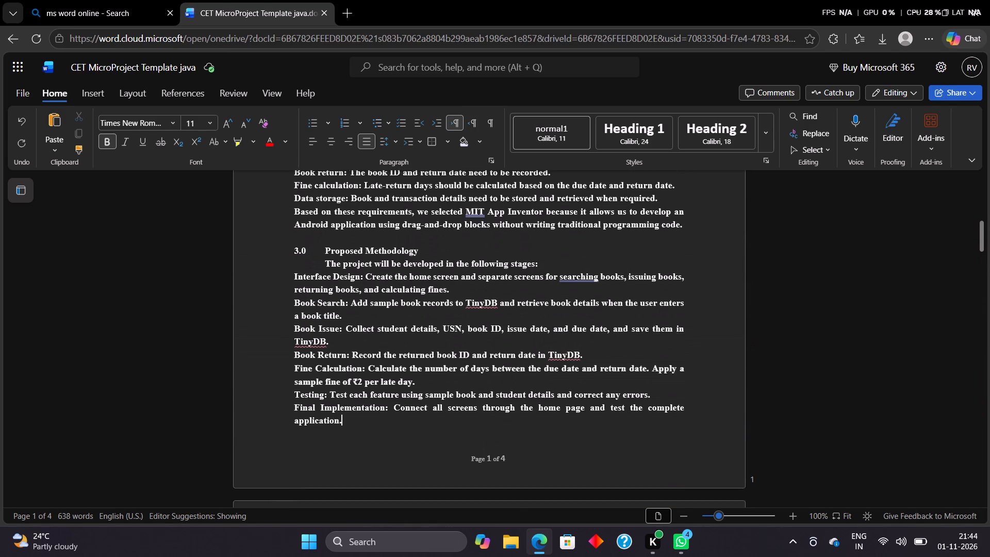
{"action": "scroll", "coordinate": [507, 398], "scroll_direction": "up", "scroll_amount": 6}
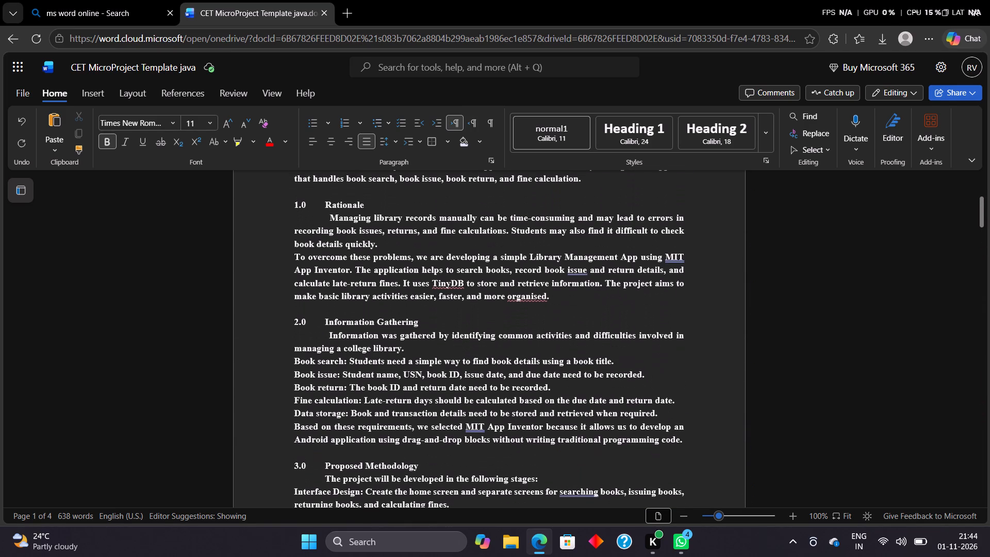
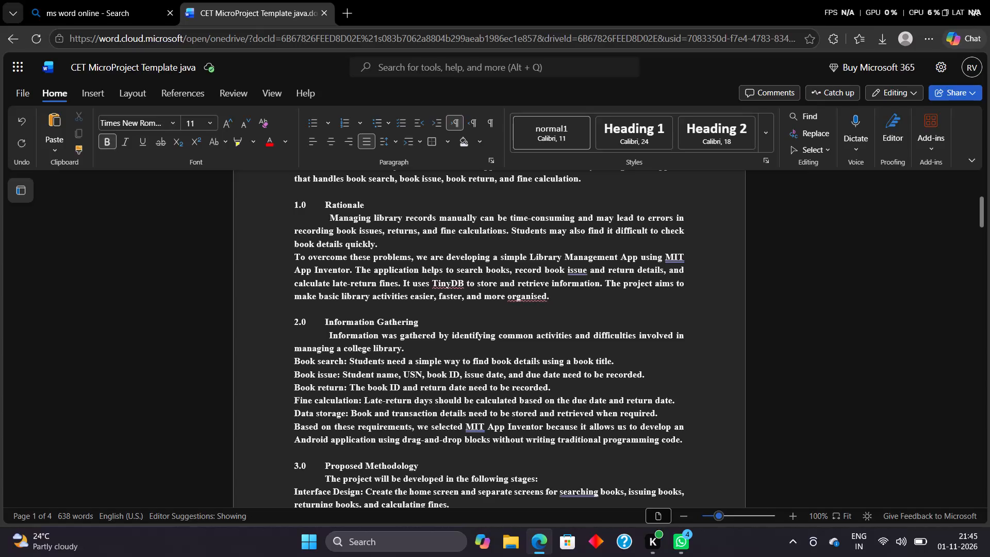
Replace the text under 1.0 Rationale with the copied paragraphs on MIT App Inventor, TinyDB, fine calculation and the project's overall focus.
{"action": "left_click_drag", "start_coordinate": [327, 218], "coordinate": [447, 300]}
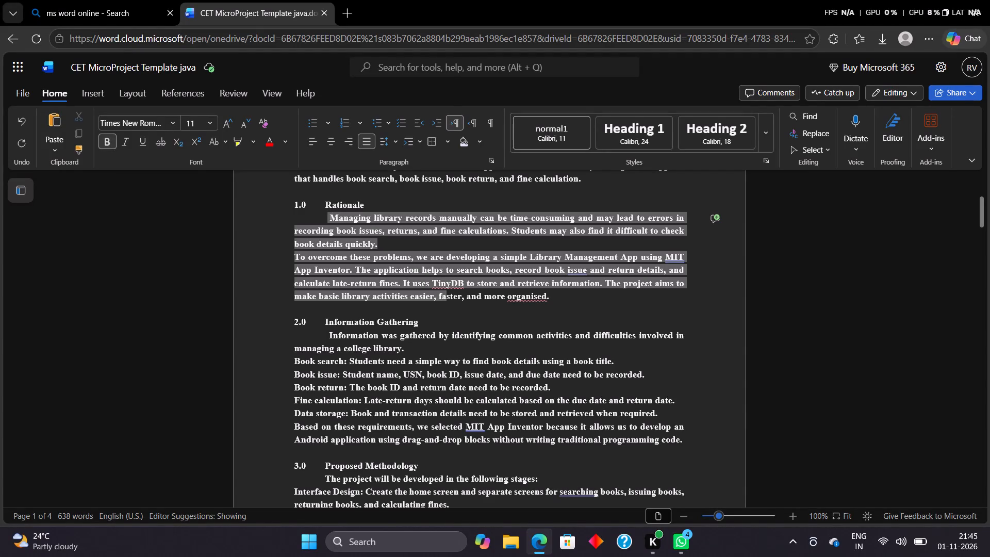
{"action": "left_click_drag", "start_coordinate": [447, 300], "coordinate": [569, 304]}
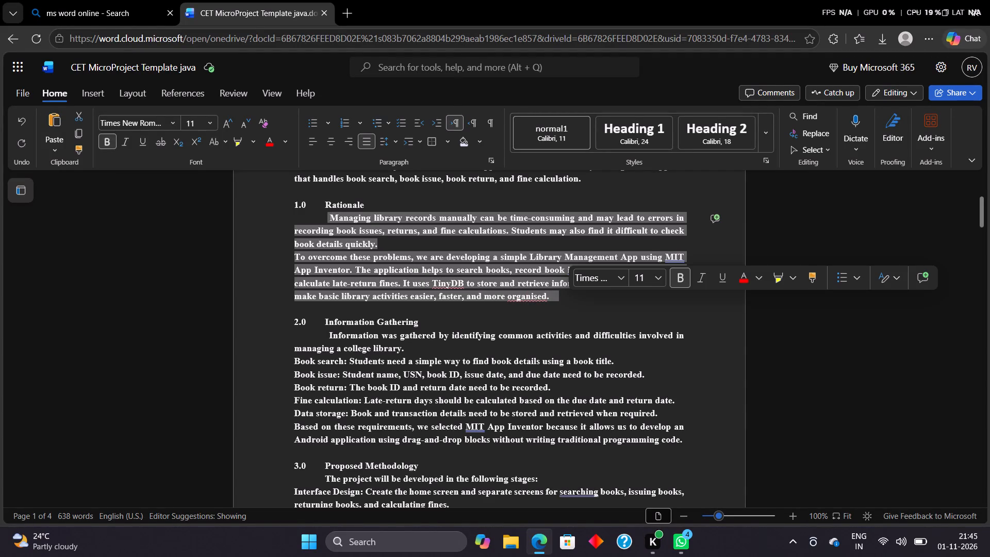
{"action": "key", "text": "BackSpace"}
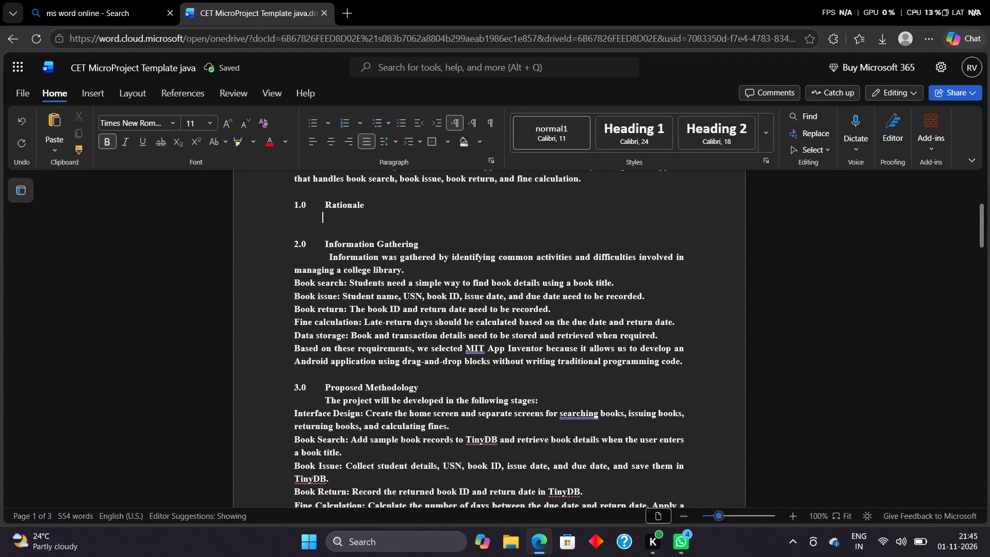
{"action": "key", "text": "ctrl+v"}
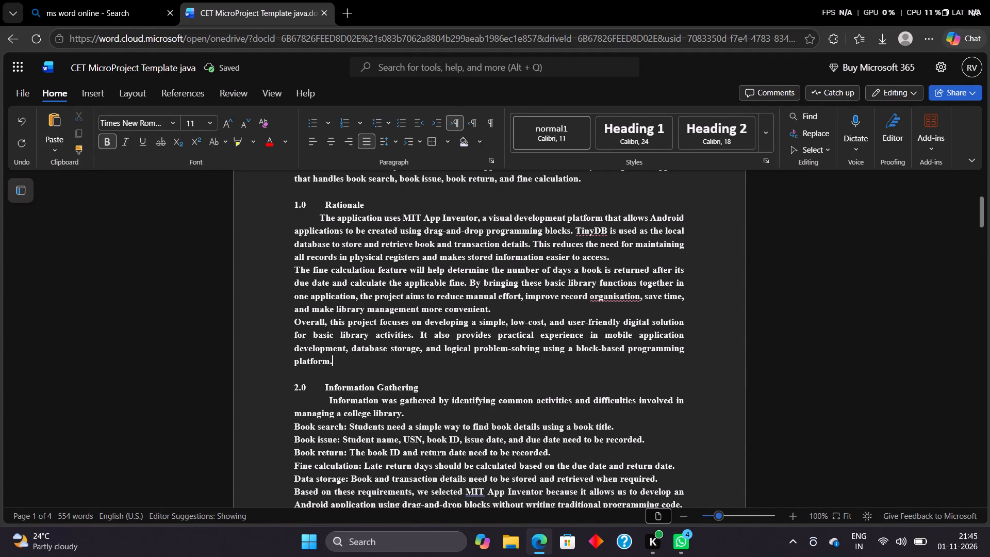
Under 3.0 Proposed Methodology, indent the Interface Design stage with spaces and number it "1.".
{"action": "scroll", "coordinate": [450, 346], "scroll_direction": "down", "scroll_amount": 3}
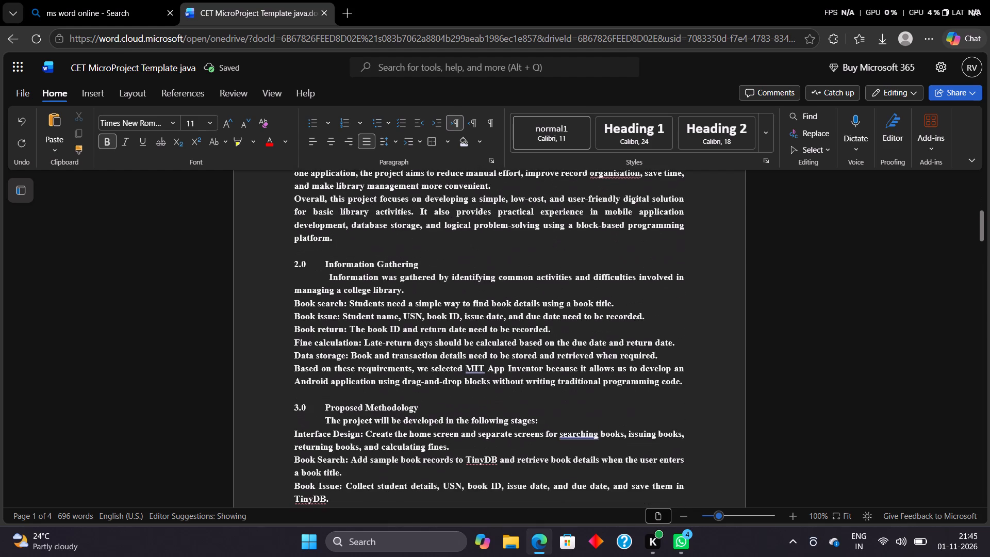
{"action": "scroll", "coordinate": [450, 346], "scroll_direction": "down", "scroll_amount": 2}
{"action": "scroll", "coordinate": [450, 346], "scroll_direction": "up", "scroll_amount": 1}
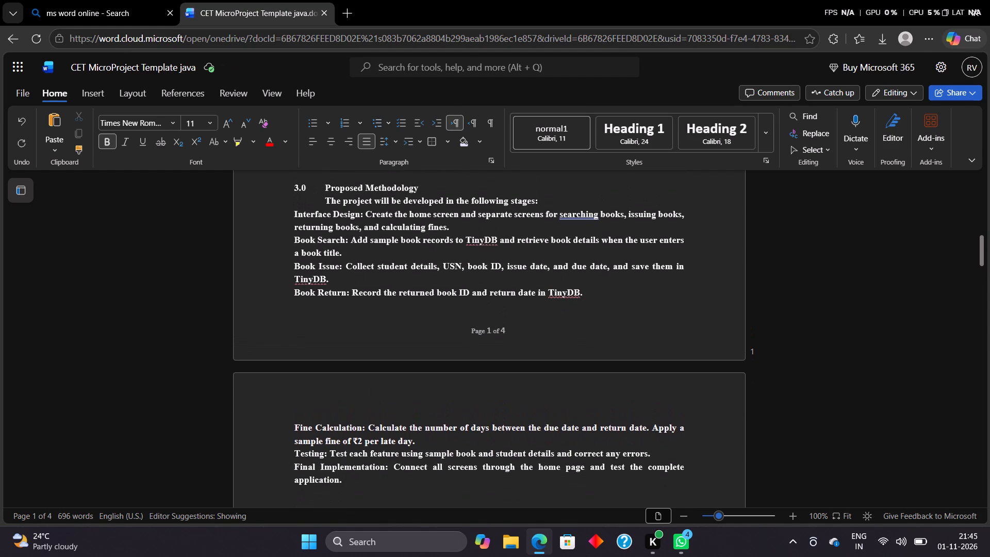
{"action": "scroll", "coordinate": [450, 346], "scroll_direction": "up", "scroll_amount": 1}
{"action": "scroll", "coordinate": [450, 346], "scroll_direction": "right", "scroll_amount": 1}
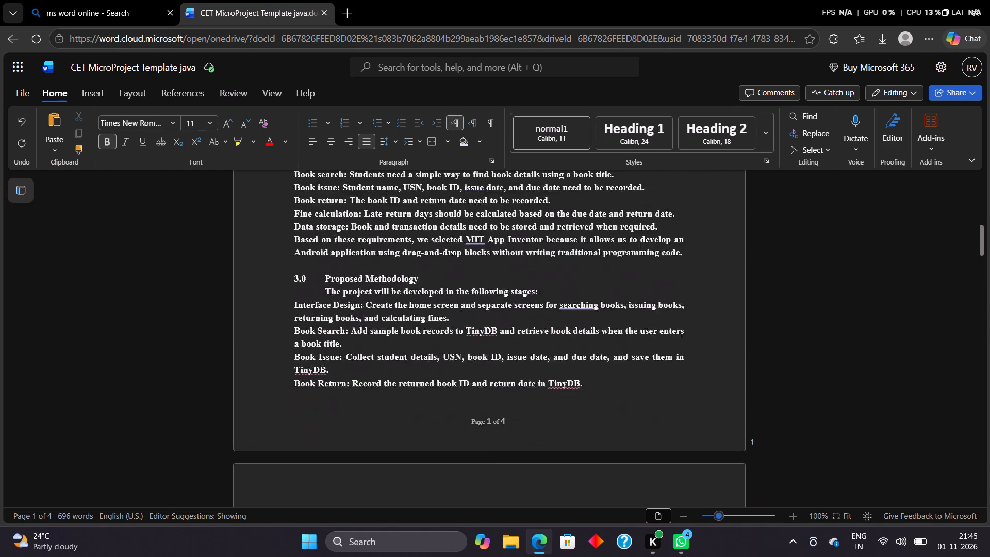
{"action": "scroll", "coordinate": [450, 346], "scroll_direction": "right", "scroll_amount": 1}
{"action": "scroll", "coordinate": [450, 346], "scroll_direction": "down", "scroll_amount": 1}
{"action": "scroll", "coordinate": [450, 346], "scroll_direction": "up", "scroll_amount": 1}
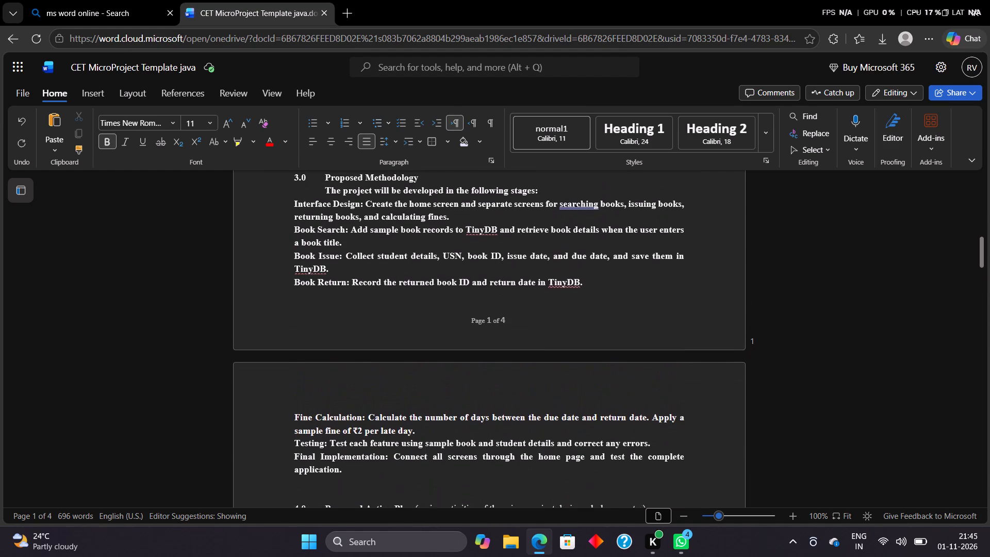
{"action": "scroll", "coordinate": [450, 346], "scroll_direction": "up", "scroll_amount": 1}
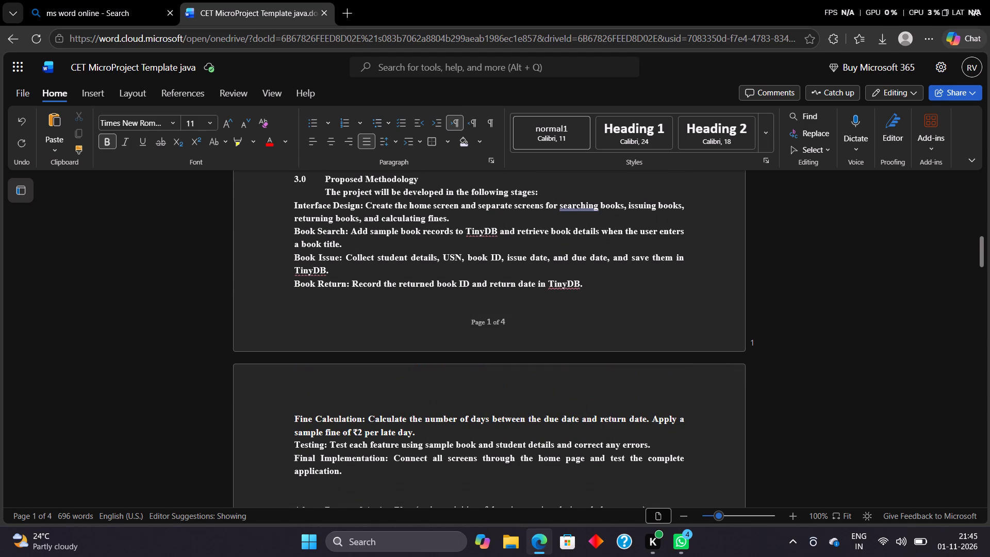
{"action": "left_click", "coordinate": [292, 204]}
{"action": "key", "text": "space"}
{"action": "key", "text": "space"}
{"action": "key", "text": "space"}
{"action": "key", "text": "space"}
{"action": "key", "text": "space"}
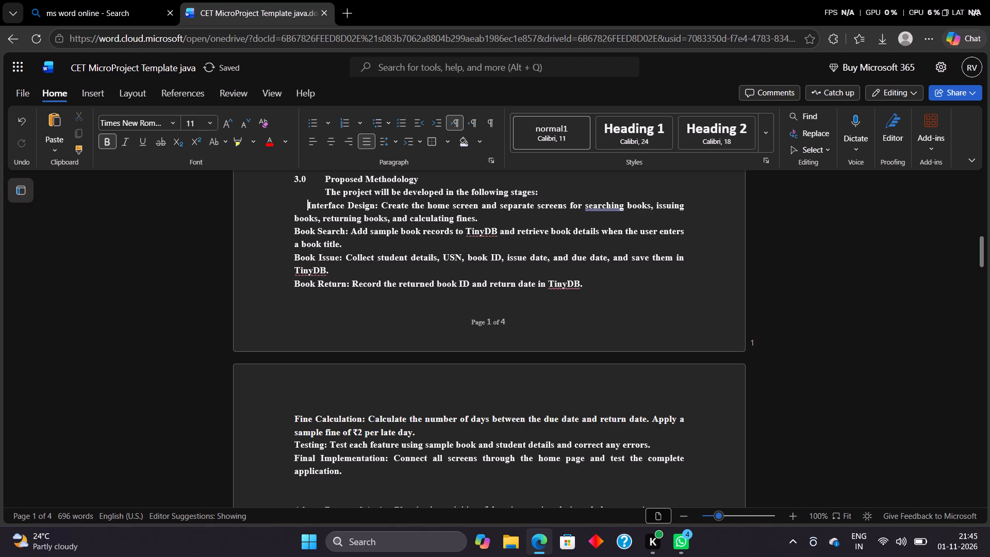
{"action": "key", "text": "space"}
{"action": "key", "text": "space"}
{"action": "key", "text": "space"}
{"action": "key", "text": "space"}
{"action": "key", "text": "1"}
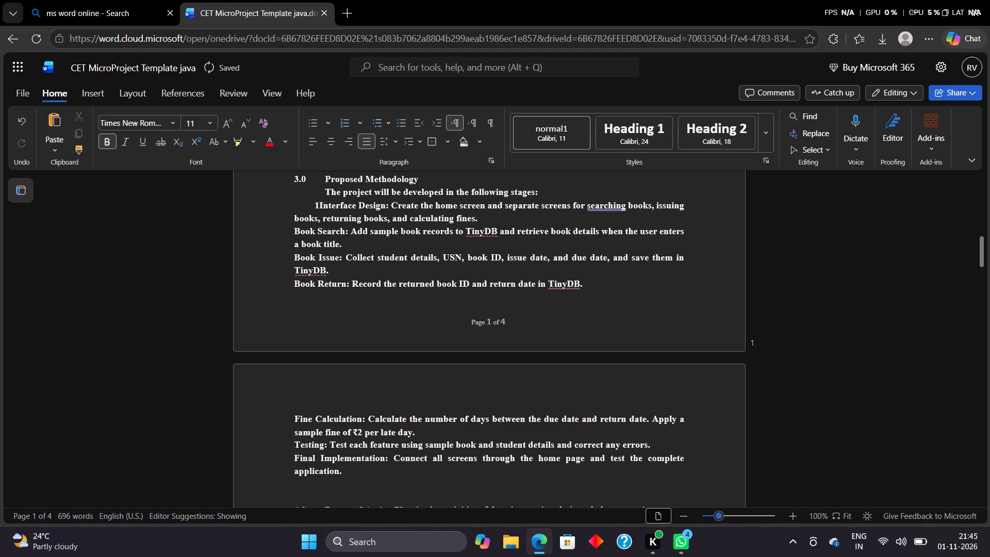
{"action": "type", "text": "."}
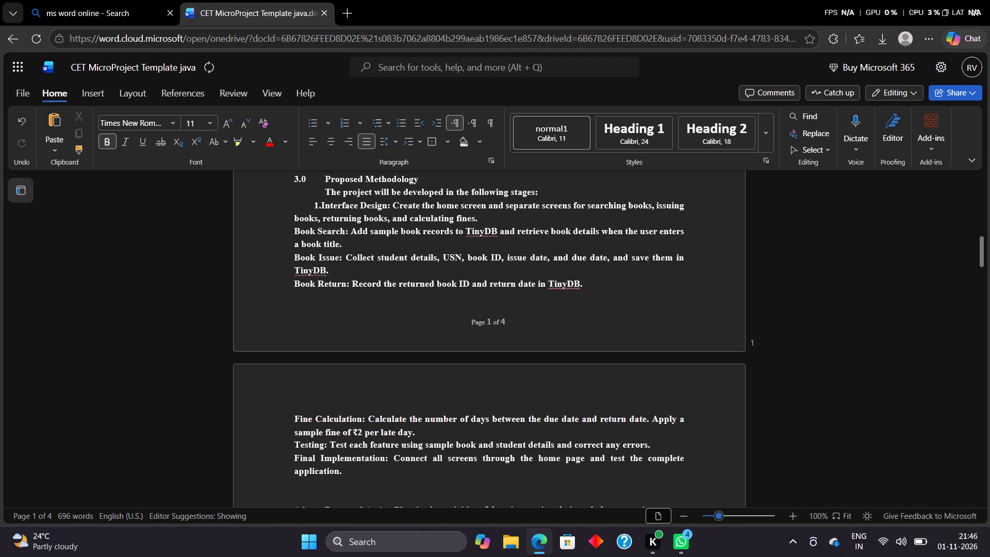
{"action": "key", "text": "space"}
{"action": "key", "text": "space"}
{"action": "key", "text": "space"}
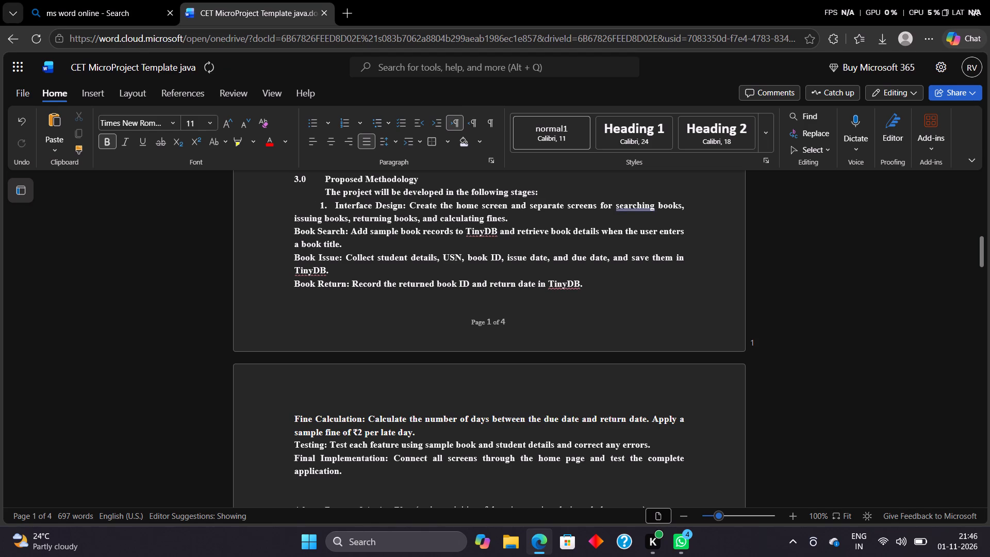
Indent the Book Search stage with spaces to match the first stage and number it "2.", followed by one space.
{"action": "left_click", "coordinate": [289, 230]}
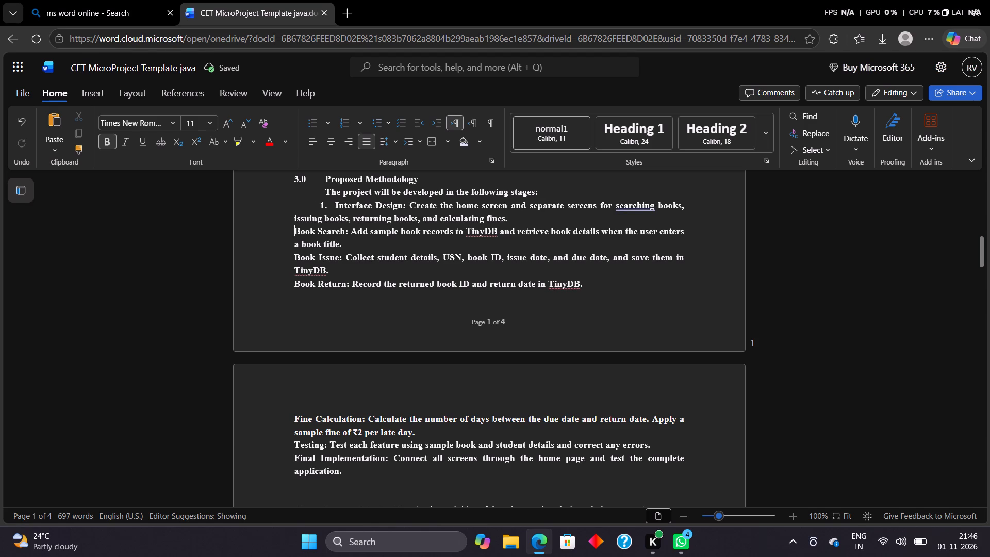
{"action": "key", "text": "2"}
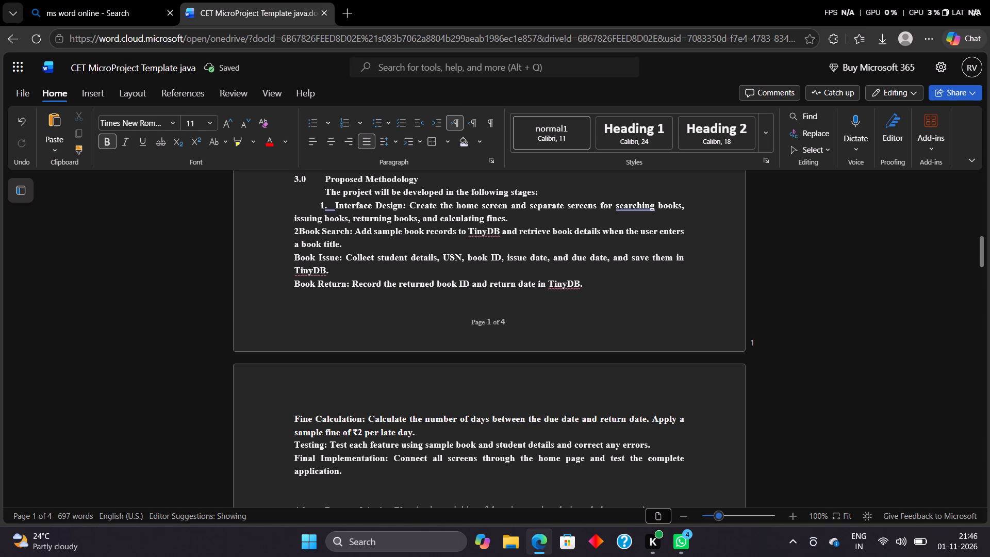
{"action": "key", "text": "BackSpace"}
{"action": "key", "text": "space"}
{"action": "key", "text": "space"}
{"action": "key", "text": "space"}
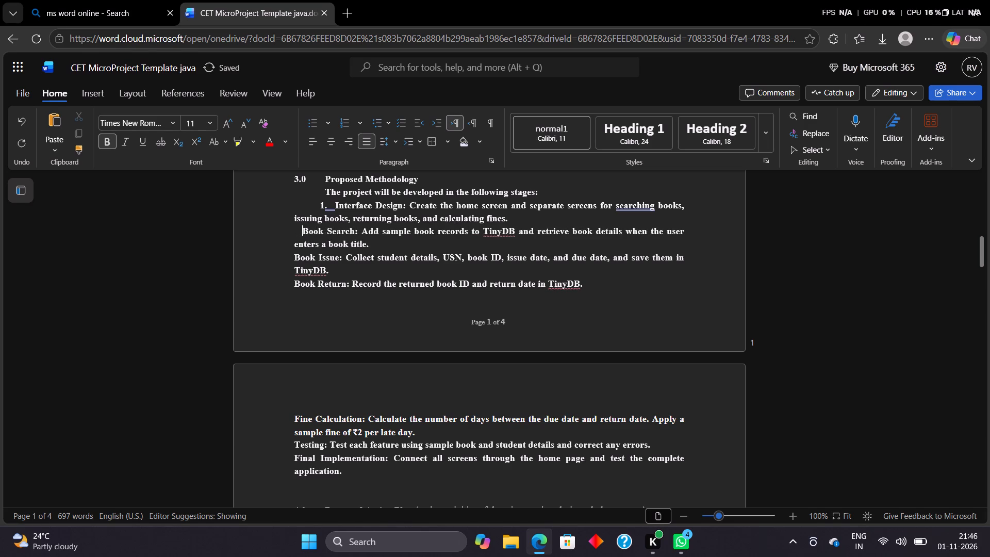
{"action": "key", "text": "space"}
{"action": "key", "text": "space"}
{"action": "key", "text": "space"}
{"action": "key", "text": "space"}
{"action": "key", "text": "space"}
{"action": "key", "text": "space"}
{"action": "key", "text": "space"}
{"action": "key", "text": "space"}
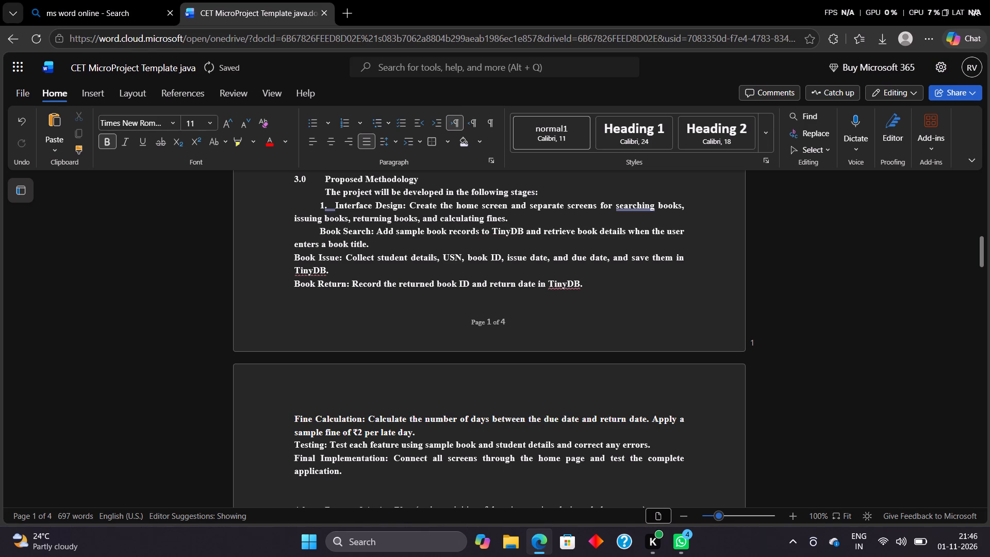
{"action": "key", "text": "2"}
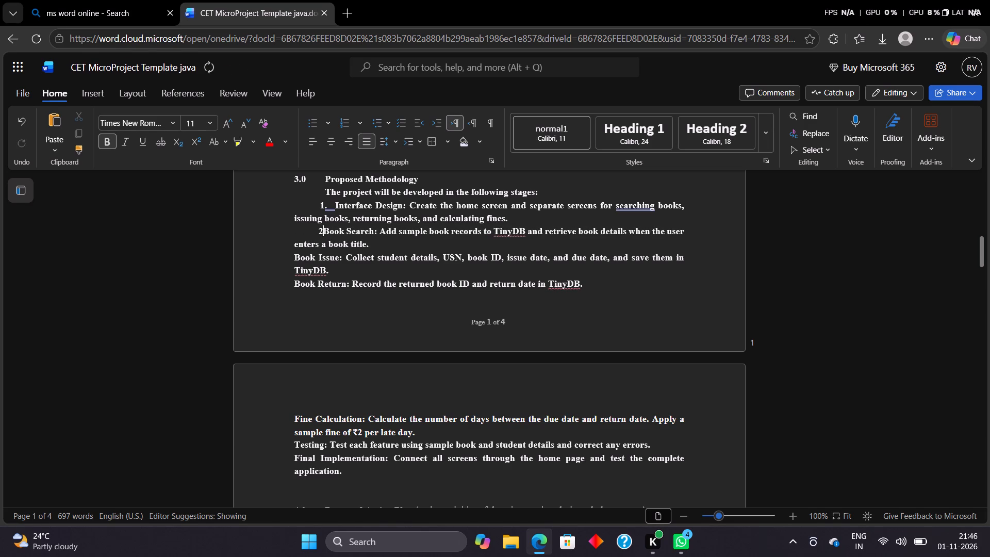
{"action": "key", "text": "period"}
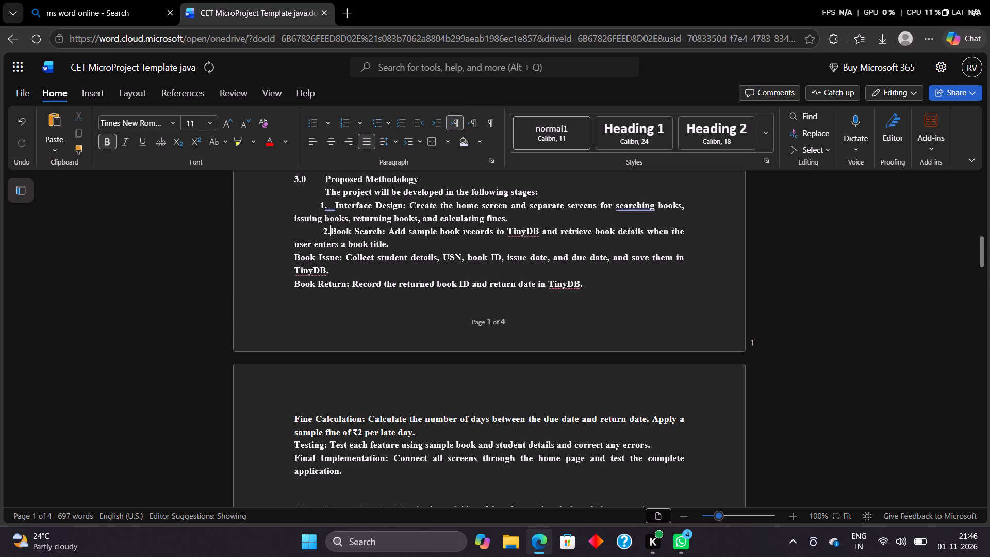
{"action": "key", "text": "BackSpace"}
{"action": "key", "text": "period"}
{"action": "key", "text": "BackSpace"}
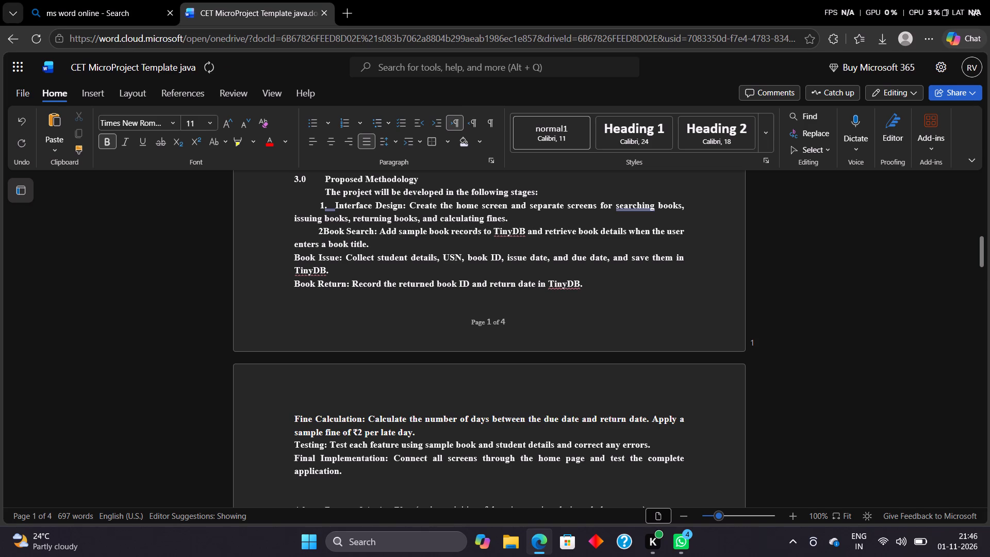
{"action": "key", "text": "BackSpace"}
{"action": "key", "text": "BackSpace"}
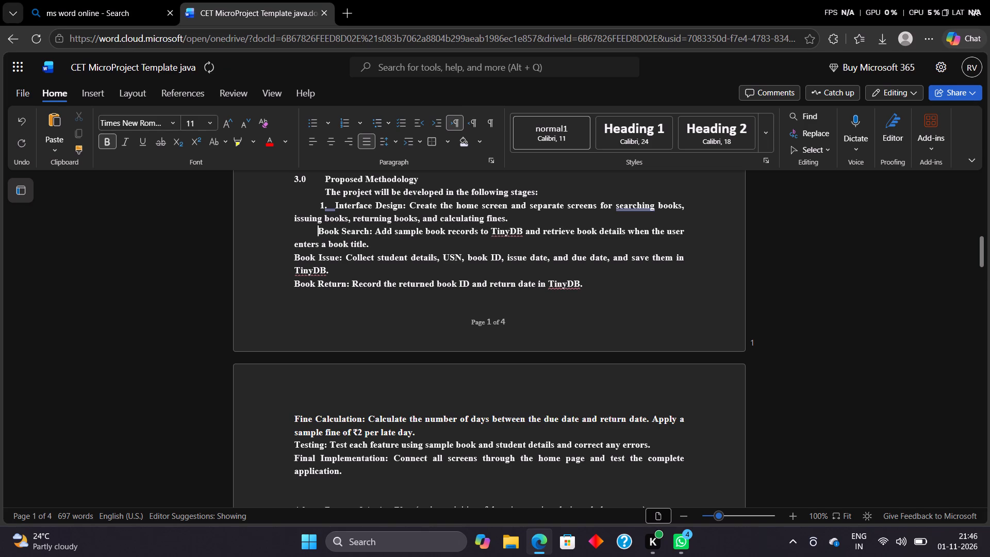
{"action": "key", "text": "2"}
{"action": "type", "text": "."}
{"action": "key", "text": "space"}
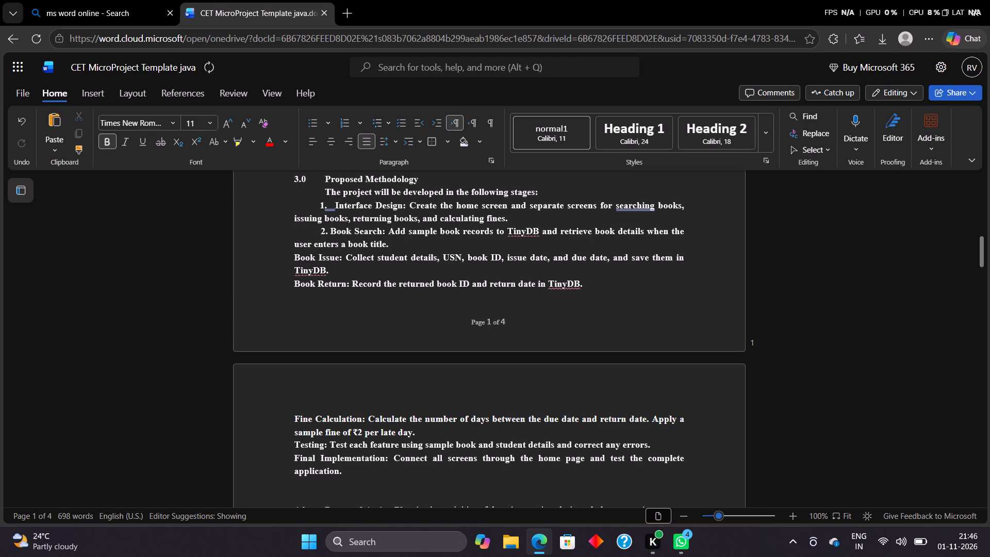
Remove one extra space between "1." and Interface Design.
{"action": "left_click", "coordinate": [334, 205]}
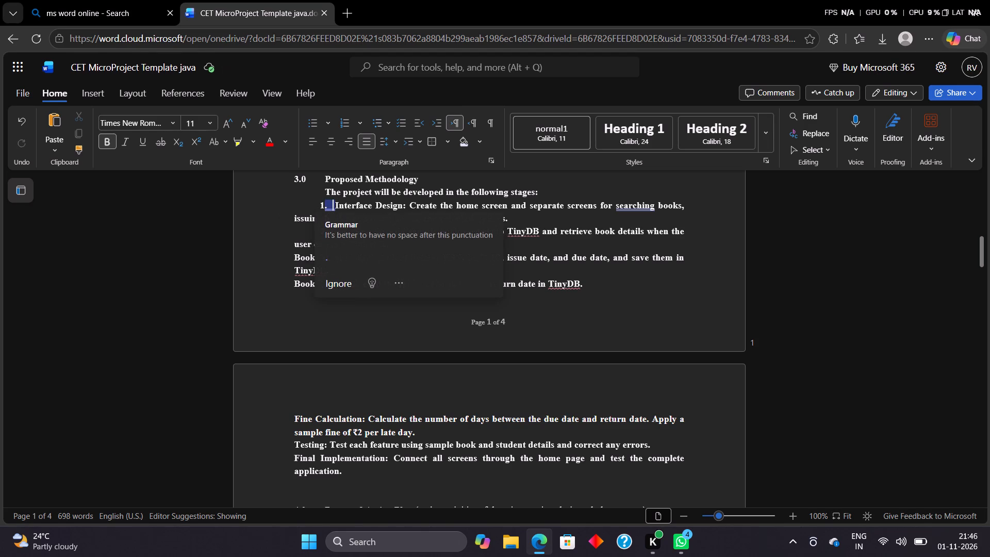
{"action": "key", "text": "BackSpace"}
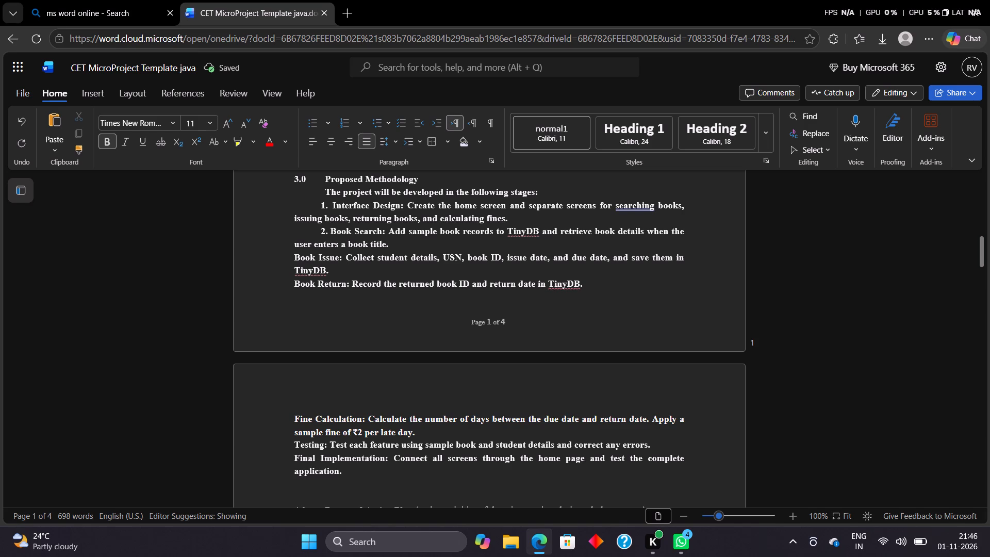
Indent the Book Issue stage with spaces like the stages above and number it "3.".
{"action": "left_click", "coordinate": [291, 255]}
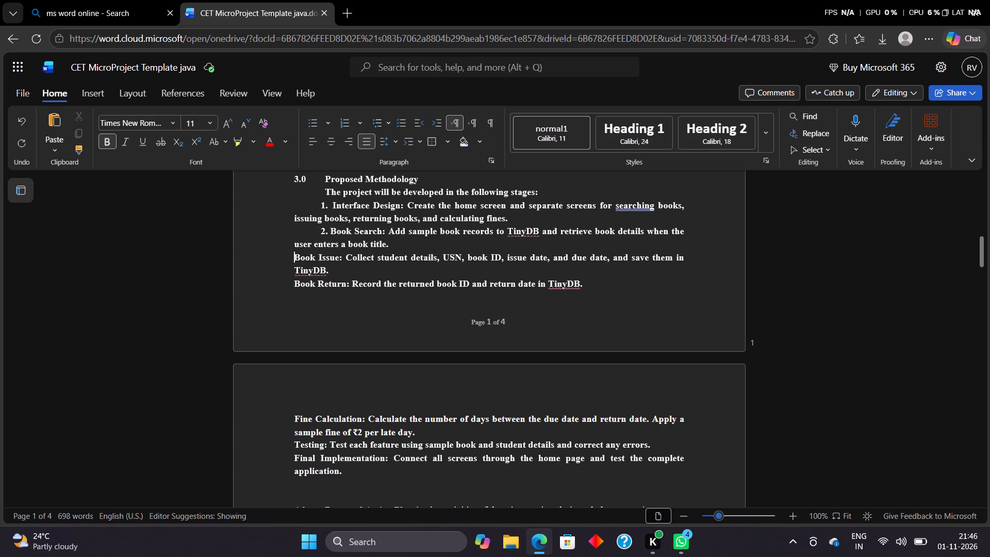
{"action": "key", "text": "space"}
{"action": "key", "text": "space"}
{"action": "key", "text": "space"}
{"action": "key", "text": "space"}
{"action": "key", "text": "space"}
{"action": "key", "text": "space"}
{"action": "key", "text": "space"}
{"action": "key", "text": "space"}
{"action": "key", "text": "space"}
{"action": "key", "text": "space"}
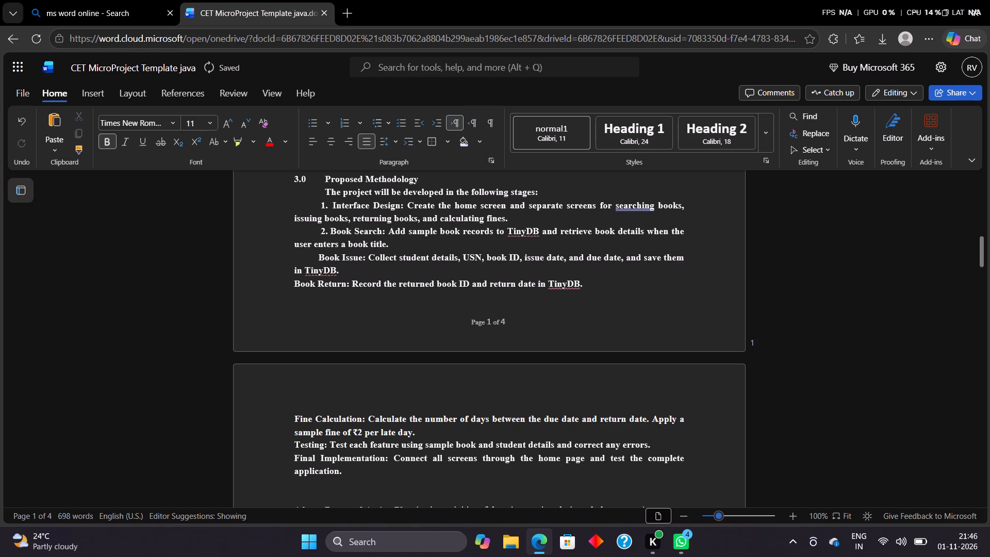
{"action": "key", "text": "3"}
{"action": "key", "text": "period"}
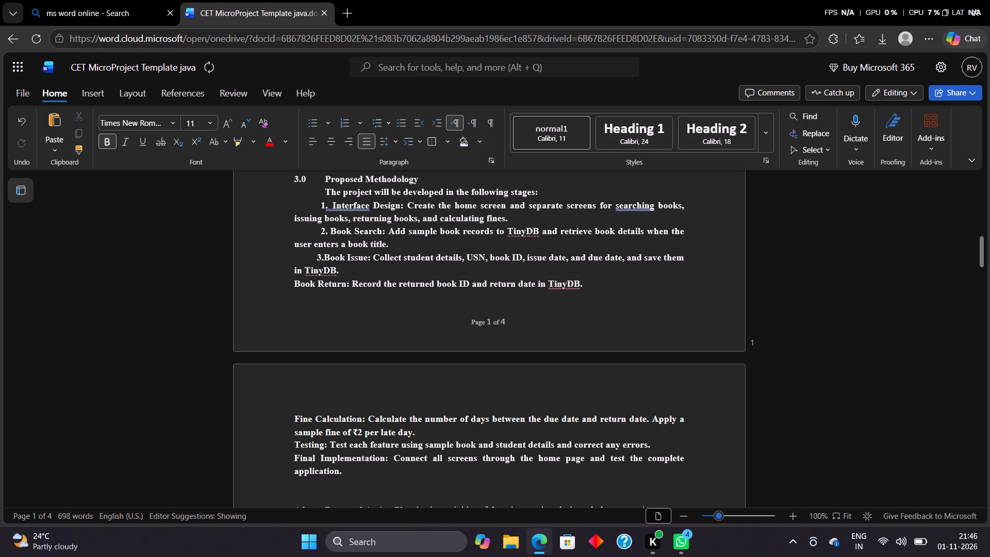
{"action": "key", "text": "space"}
{"action": "key", "text": "space"}
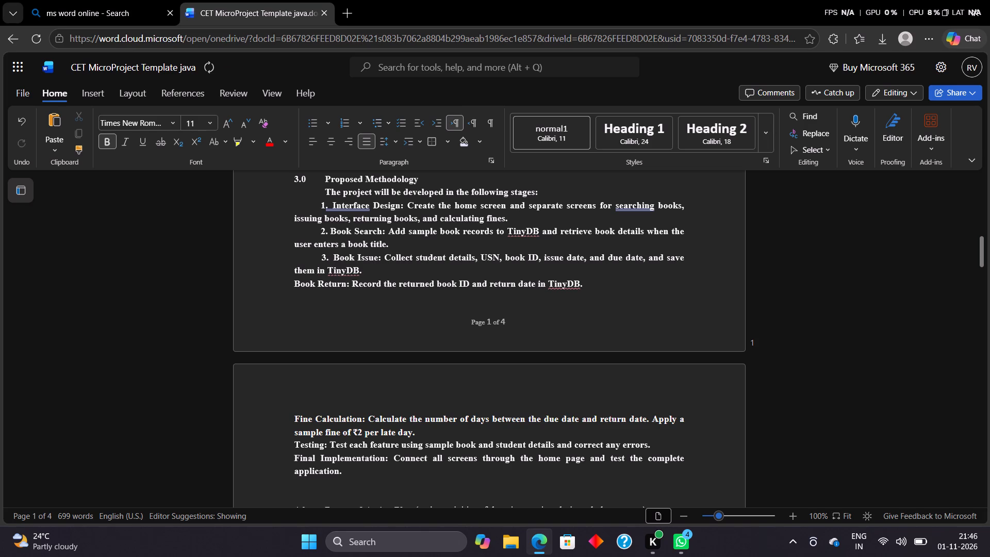
Re-enter "3." before Book Issue one space further in, leaving a single space between the number and the stage name.
{"action": "left_click", "coordinate": [288, 279]}
{"action": "left_click", "coordinate": [329, 255]}
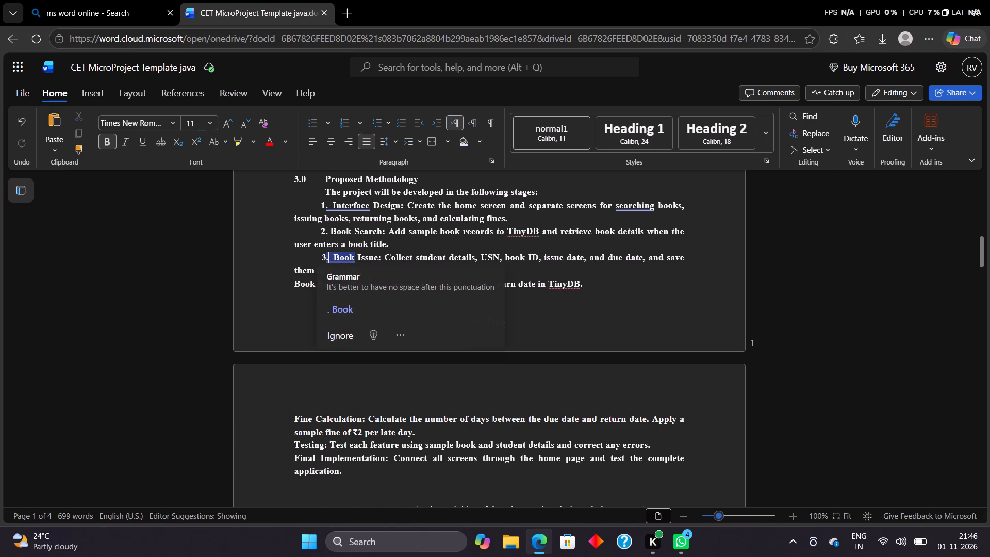
{"action": "left_click", "coordinate": [331, 255]}
{"action": "key", "text": "BackSpace"}
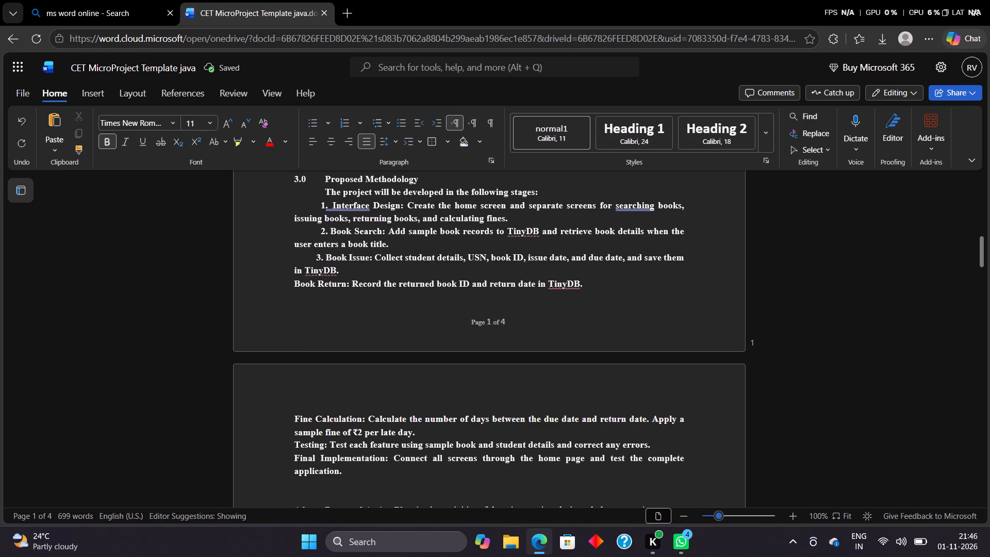
{"action": "key", "text": "BackSpace"}
{"action": "key", "text": "BackSpace"}
{"action": "key", "text": "space"}
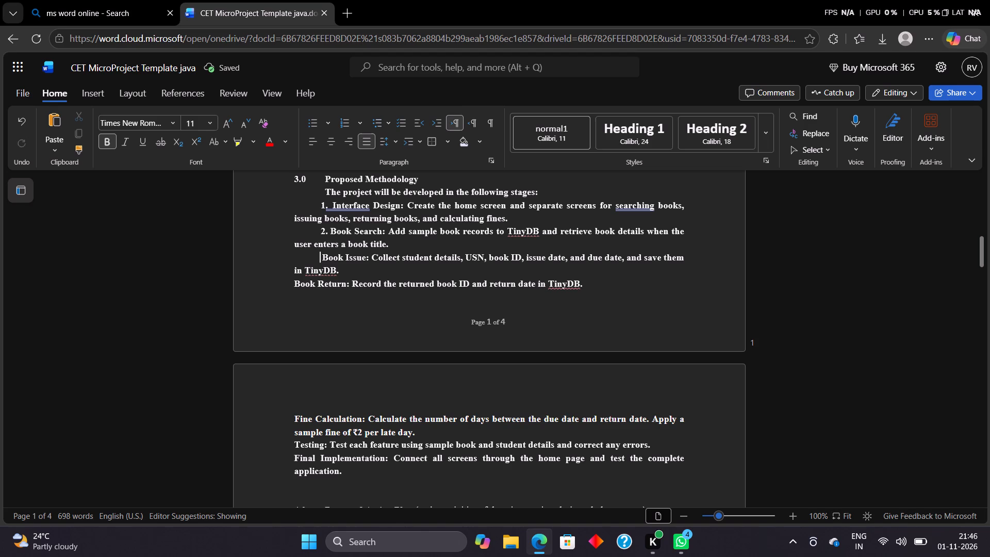
{"action": "key", "text": "3"}
{"action": "key", "text": "period"}
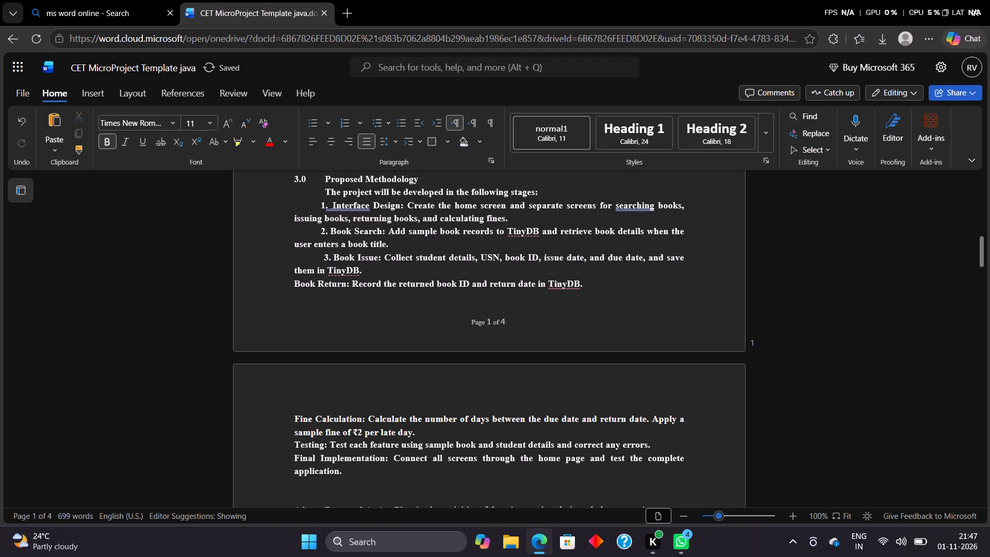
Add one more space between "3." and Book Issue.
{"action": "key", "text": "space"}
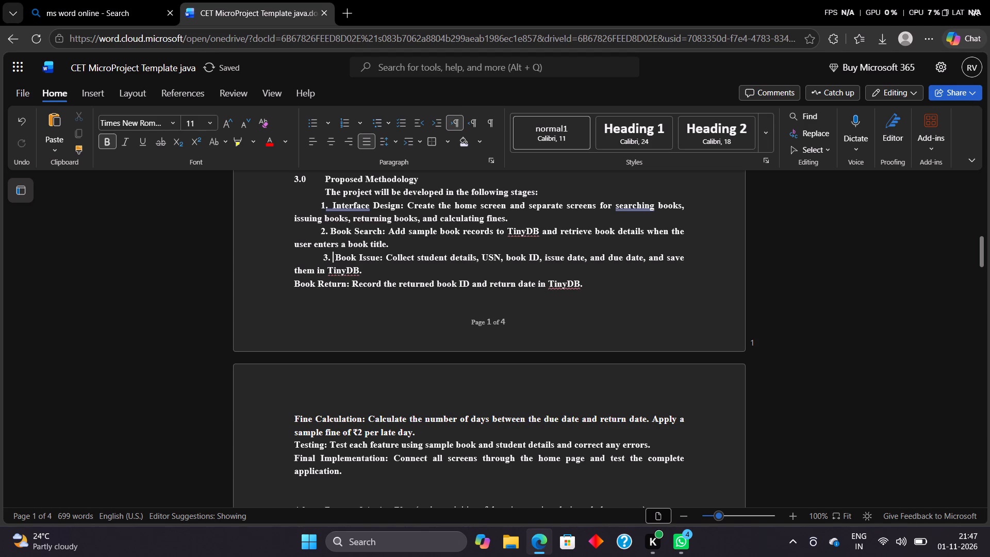
Indent the Book Return stage with spaces to match the stages above and number it "4.", followed by two spaces.
{"action": "left_click", "coordinate": [293, 280]}
{"action": "key", "text": "space"}
{"action": "key", "text": "space"}
{"action": "key", "text": "space"}
{"action": "key", "text": "space"}
{"action": "key", "text": "space"}
{"action": "key", "text": "space"}
{"action": "key", "text": "space"}
{"action": "key", "text": "space"}
{"action": "key", "text": "space"}
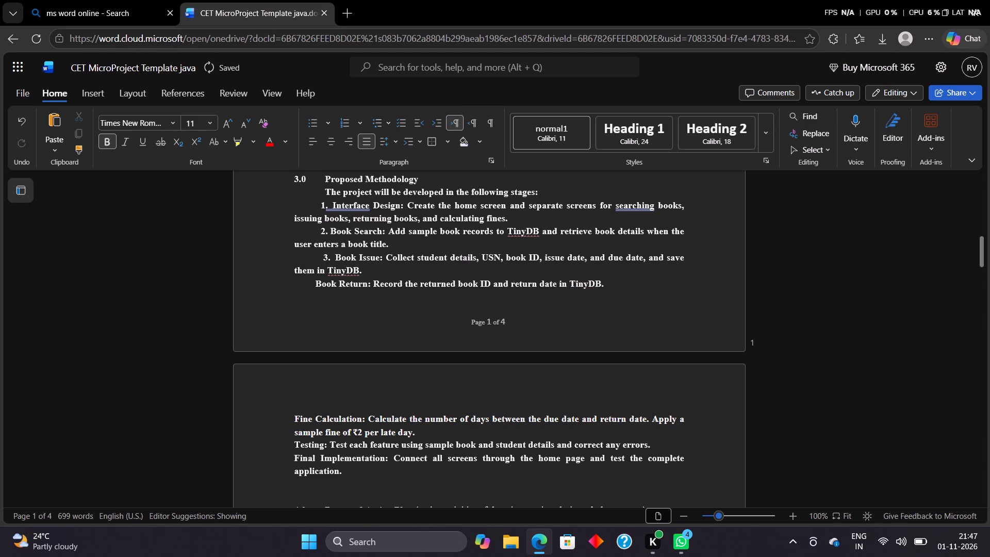
{"action": "key", "text": "space"}
{"action": "key", "text": "space"}
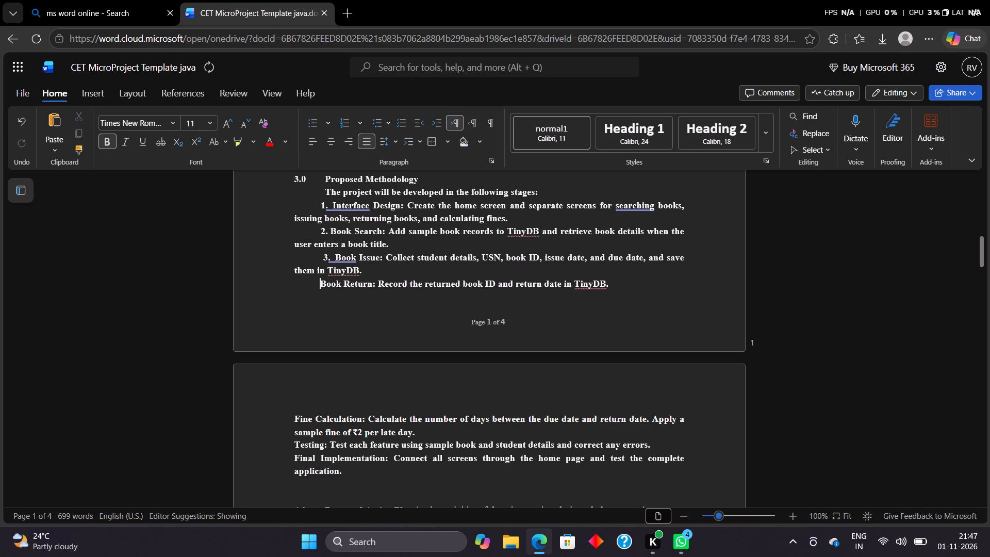
{"action": "key", "text": "4"}
{"action": "type", "text": "."}
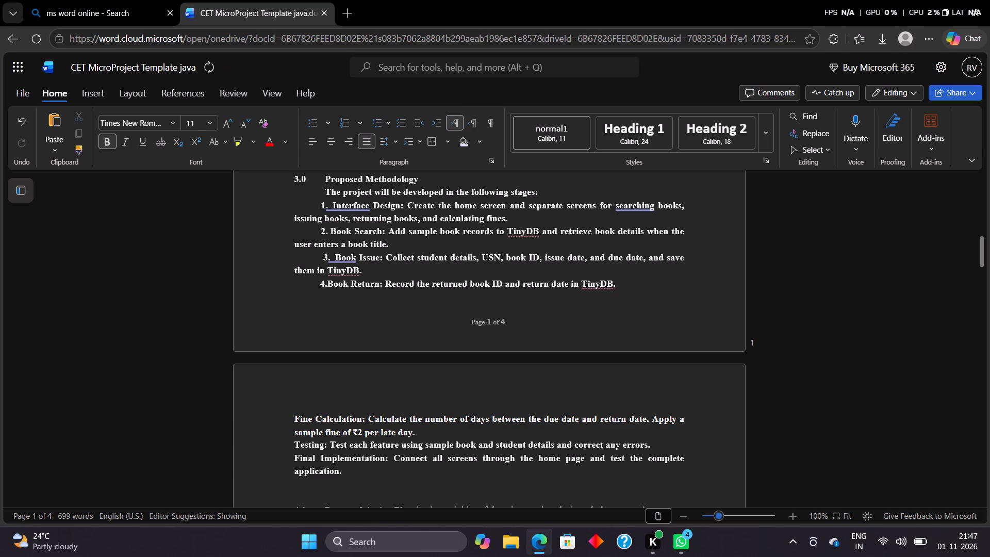
{"action": "key", "text": "space"}
{"action": "key", "text": "space"}
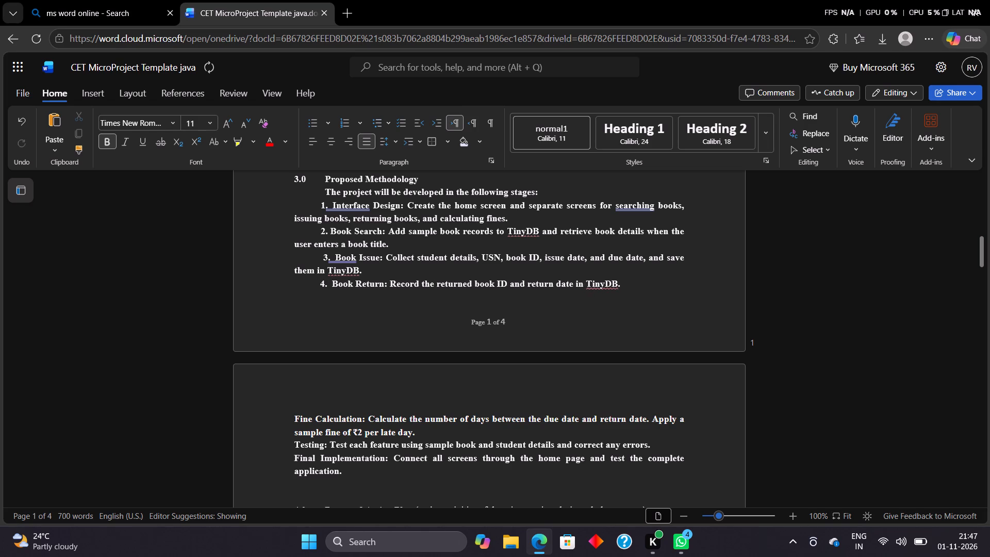
Re-enter "4." before Book Return one space further in, leaving a single space between the number and the stage name.
{"action": "key", "text": "BackSpace"}
{"action": "key", "text": "BackSpace"}
{"action": "key", "text": "BackSpace"}
{"action": "key", "text": "BackSpace"}
{"action": "key", "text": "space"}
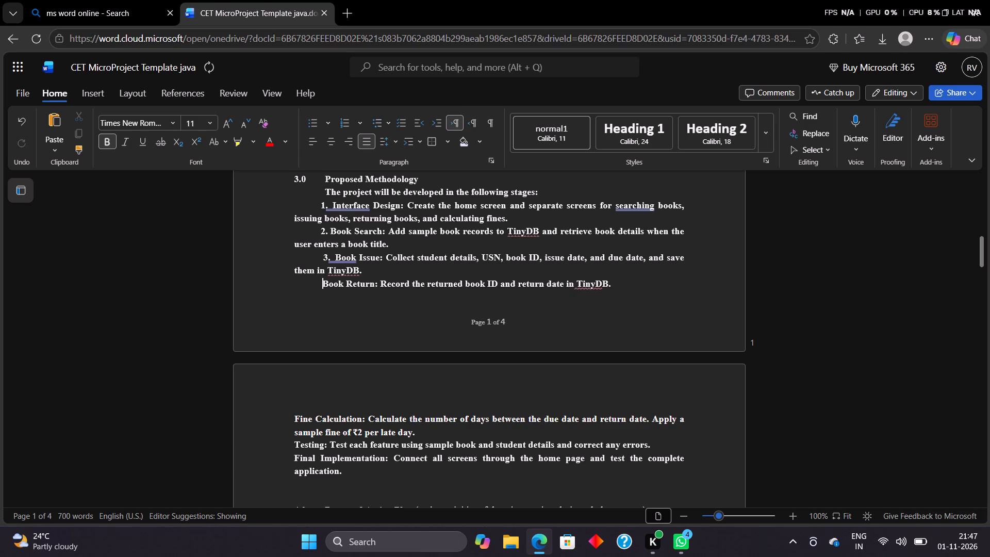
{"action": "key", "text": "4"}
{"action": "type", "text": "."}
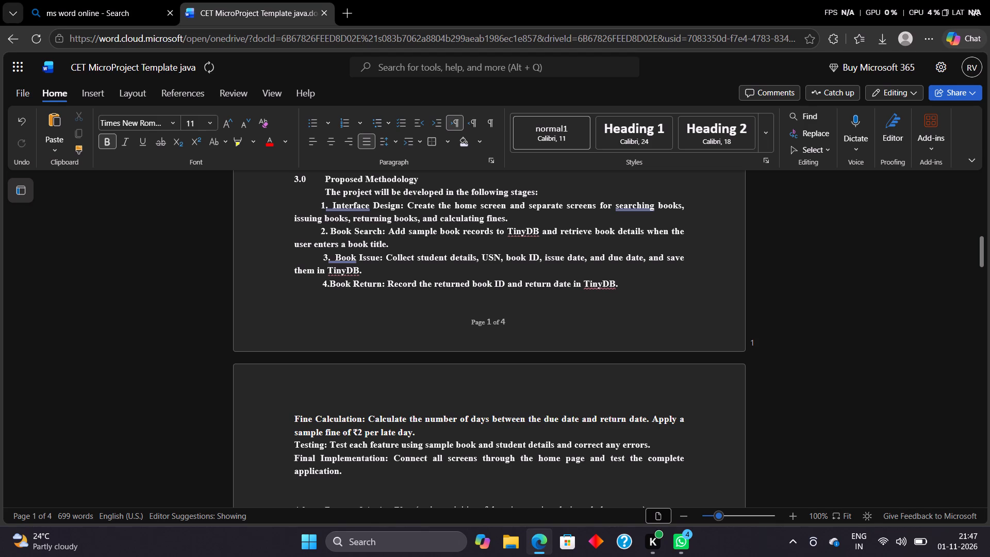
{"action": "key", "text": "space"}
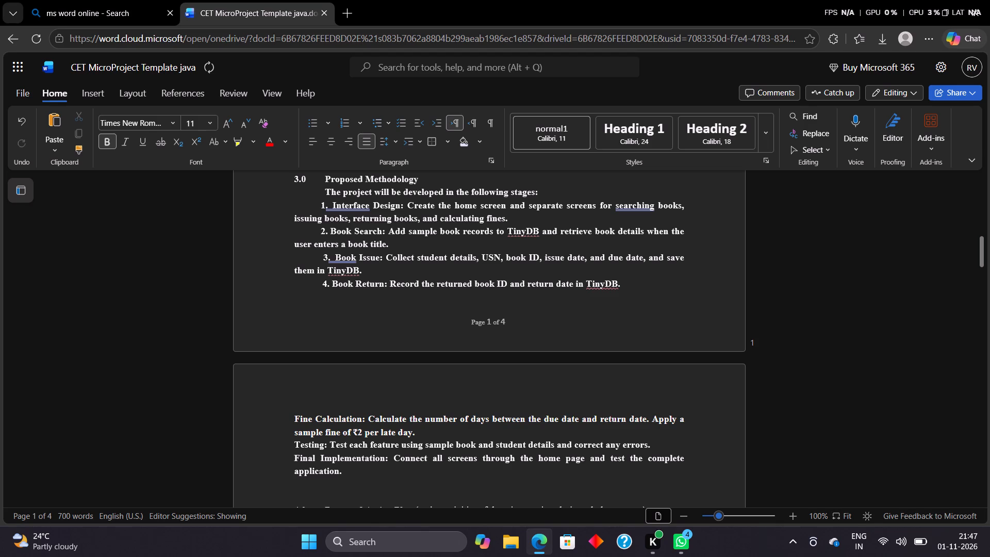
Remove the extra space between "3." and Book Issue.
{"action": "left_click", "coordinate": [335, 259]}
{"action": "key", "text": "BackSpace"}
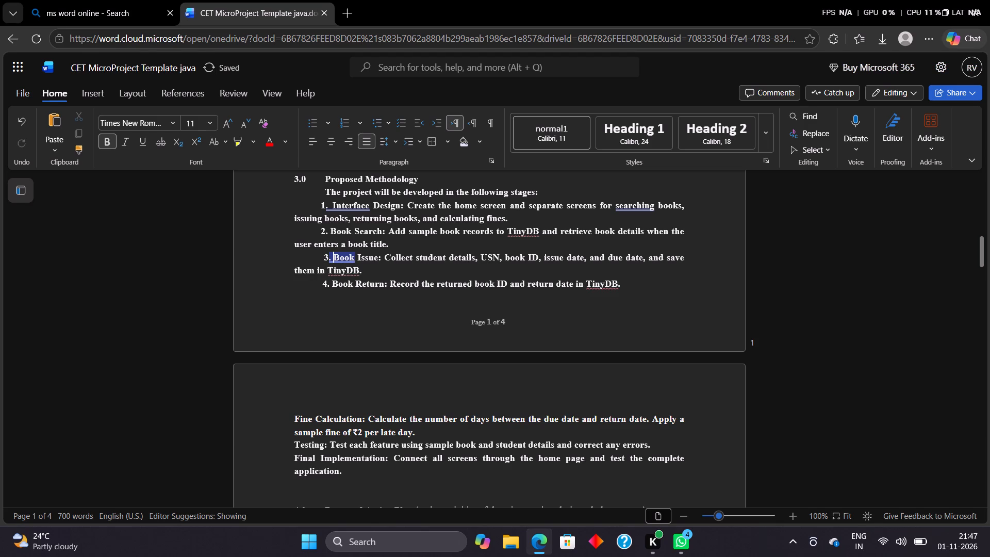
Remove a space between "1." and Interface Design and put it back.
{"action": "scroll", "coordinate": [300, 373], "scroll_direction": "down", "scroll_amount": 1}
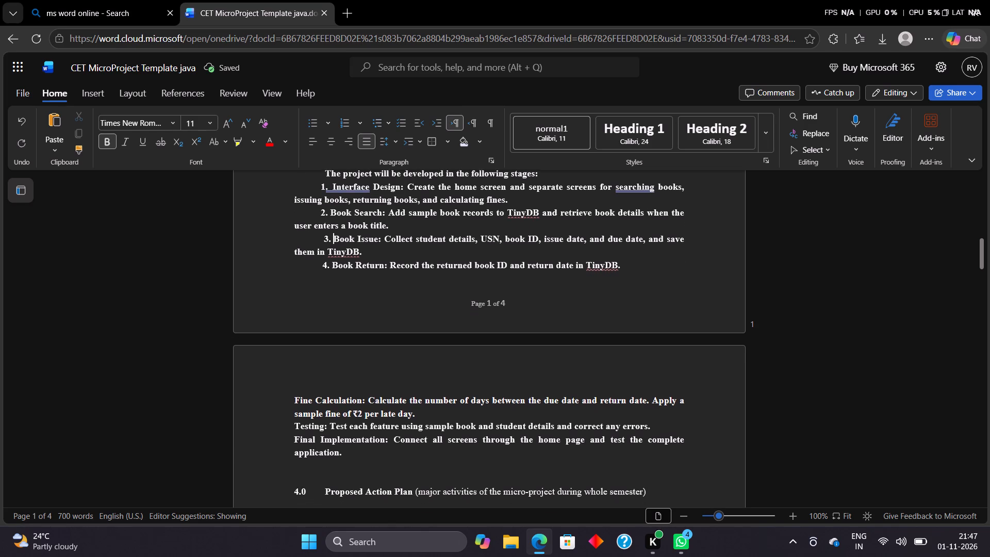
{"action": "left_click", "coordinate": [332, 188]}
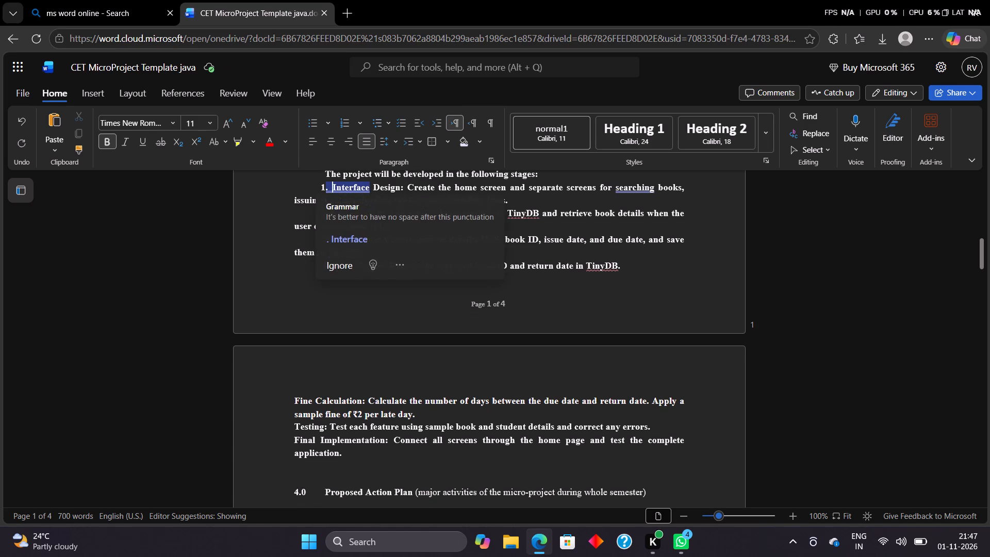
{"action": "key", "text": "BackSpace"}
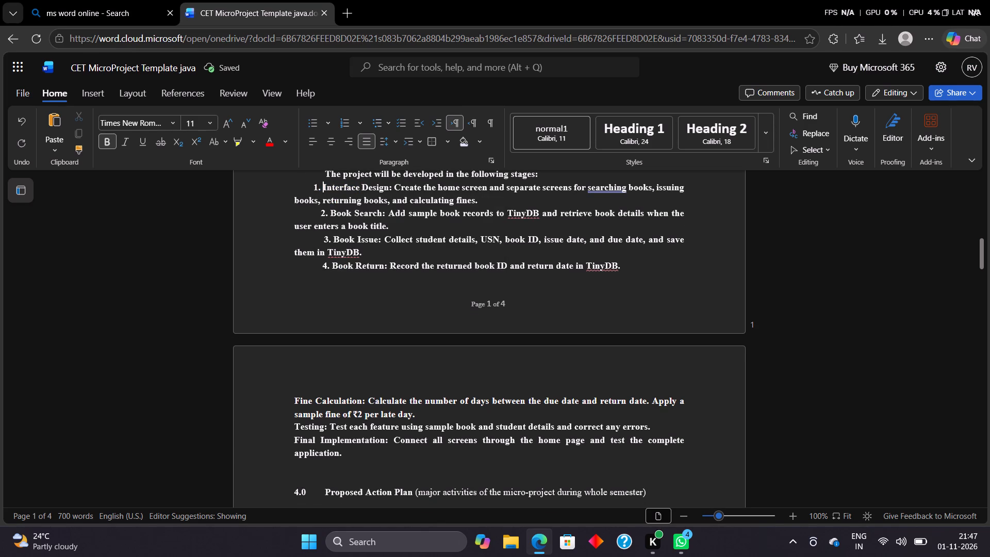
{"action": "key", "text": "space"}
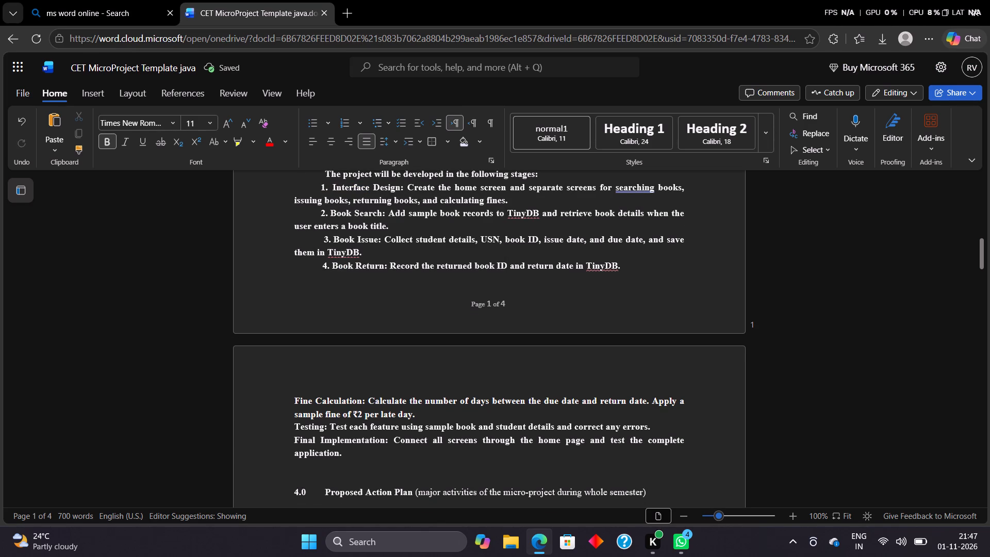
Indent the Fine Calculation stage with spaces like the stages above and number it "5.", with no space after the number.
{"action": "scroll", "coordinate": [318, 295], "scroll_direction": "down", "scroll_amount": 2}
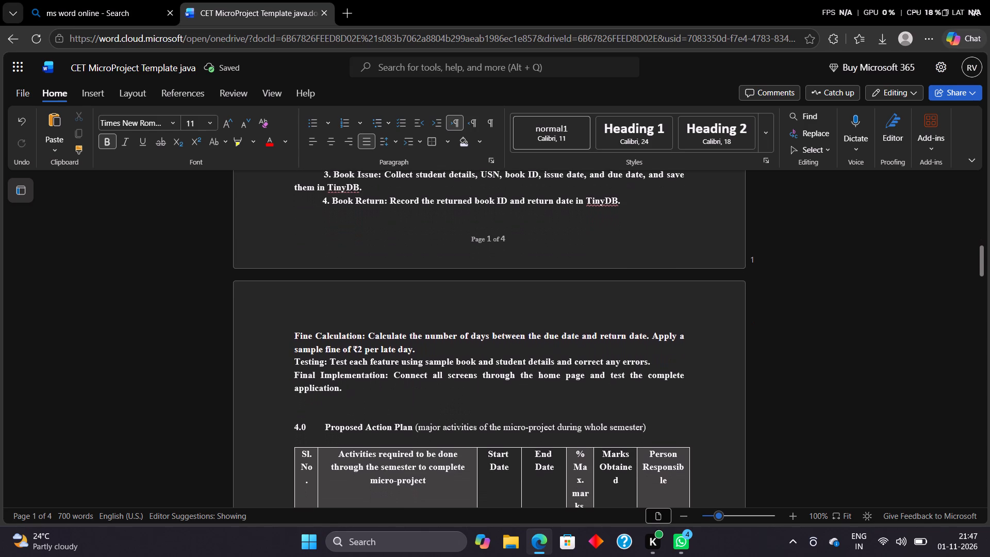
{"action": "scroll", "coordinate": [318, 295], "scroll_direction": "down", "scroll_amount": 1}
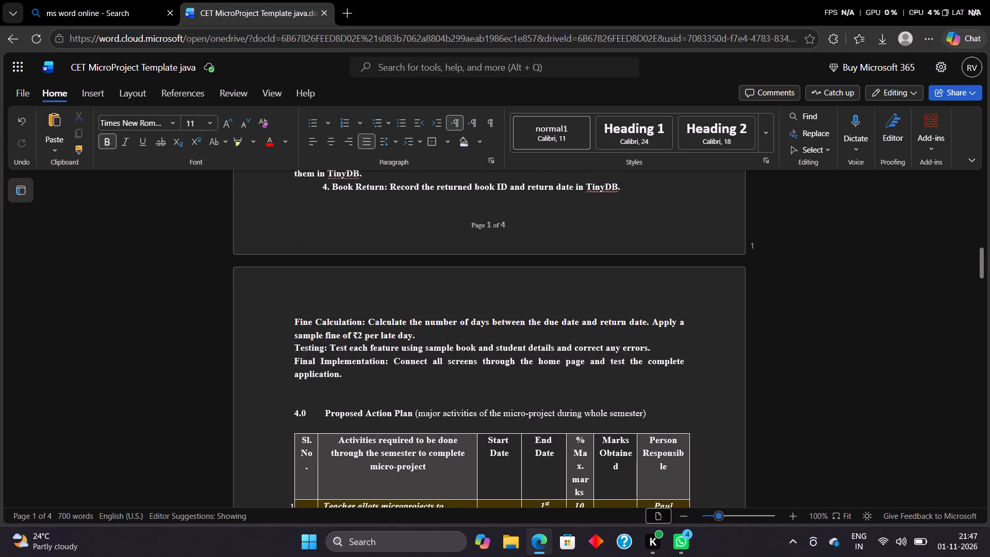
{"action": "left_click", "coordinate": [293, 321]}
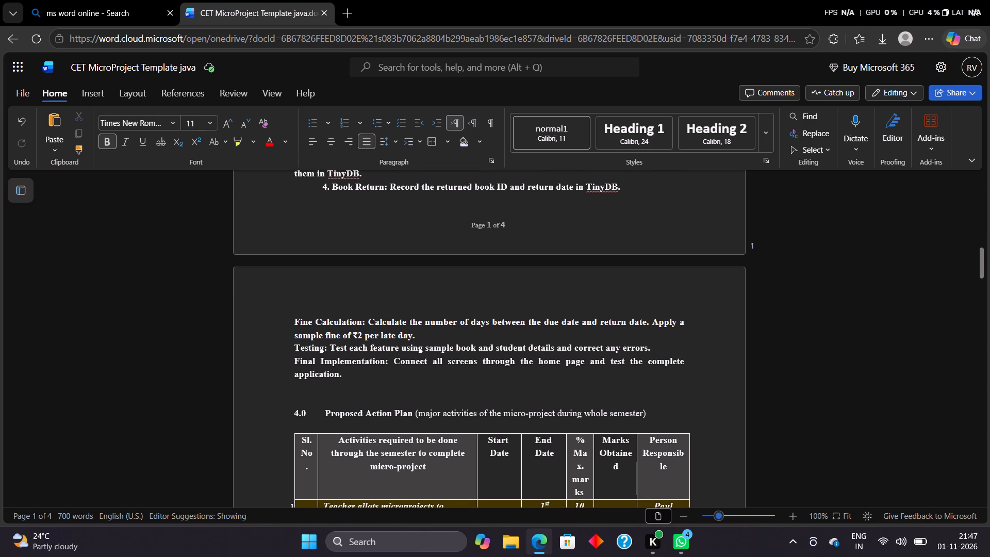
{"action": "left_click", "coordinate": [293, 321]}
{"action": "key", "text": "space"}
{"action": "key", "text": "space"}
{"action": "key", "text": "space"}
{"action": "key", "text": "space"}
{"action": "key", "text": "space"}
{"action": "key", "text": "space"}
{"action": "key", "text": "space"}
{"action": "key", "text": "space"}
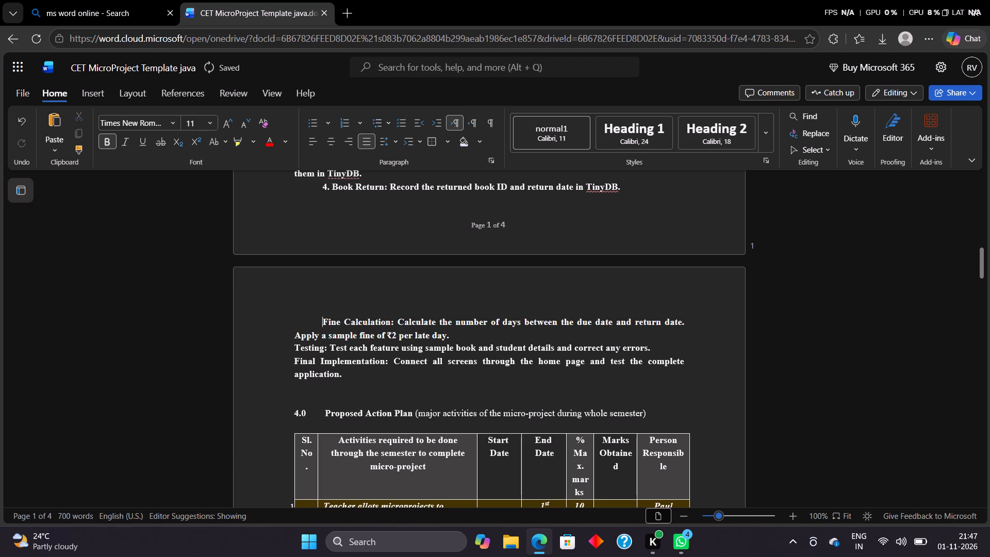
{"action": "type", "text": "5."}
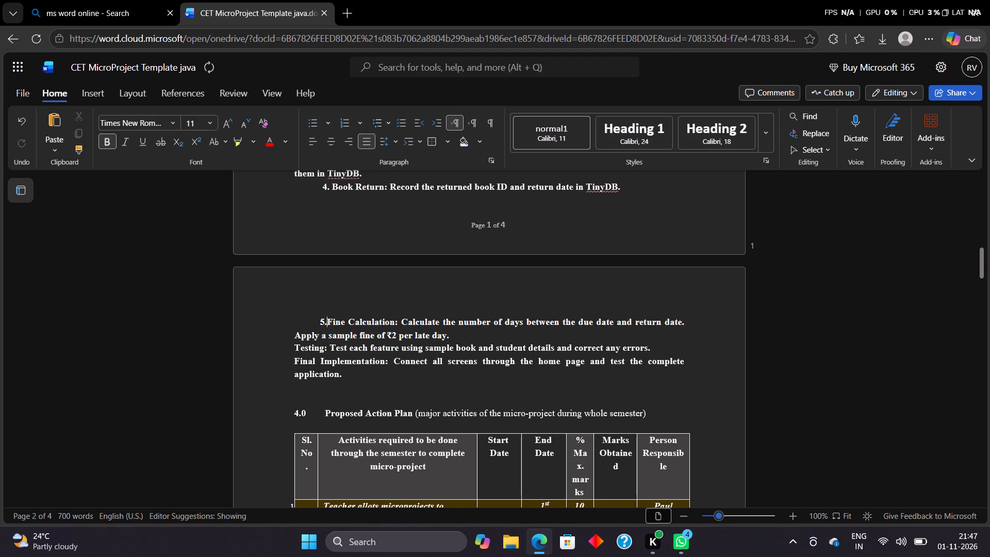
Indent the Testing stage with spaces to match the Fine Calculation stage and number it "6.", with no space after the number.
{"action": "left_click", "coordinate": [293, 346]}
{"action": "key", "text": "space"}
{"action": "key", "text": "space"}
{"action": "key", "text": "space"}
{"action": "key", "text": "space"}
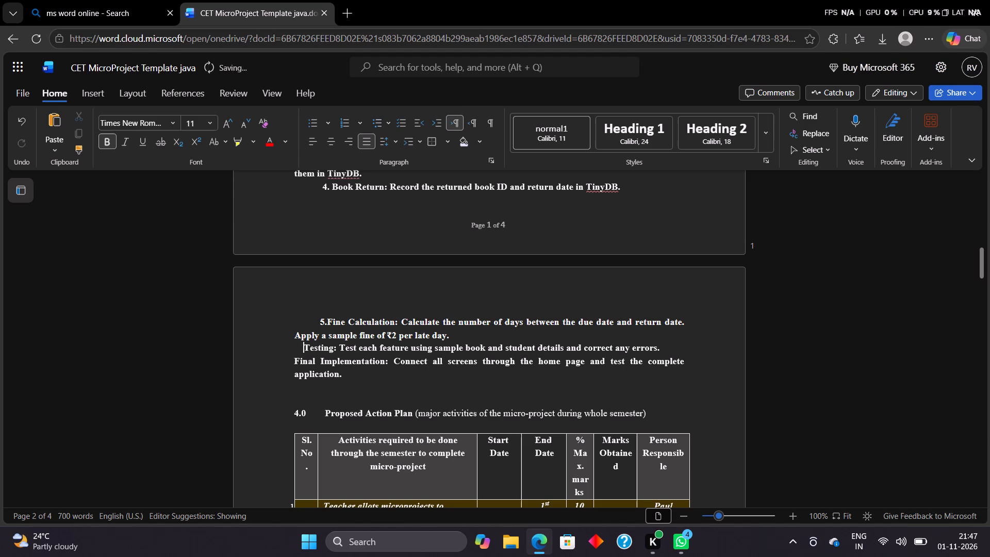
{"action": "key", "text": "space"}
{"action": "key", "text": "space"}
{"action": "key", "text": "space"}
{"action": "key", "text": "space"}
{"action": "key", "text": "space"}
{"action": "key", "text": "space"}
{"action": "key", "text": "space"}
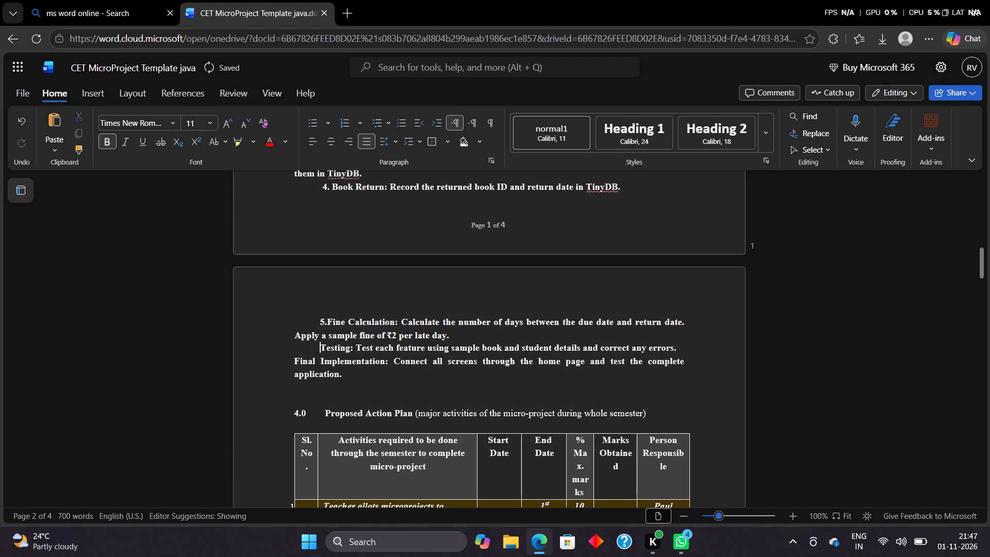
{"action": "key", "text": "6"}
{"action": "key", "text": "period"}
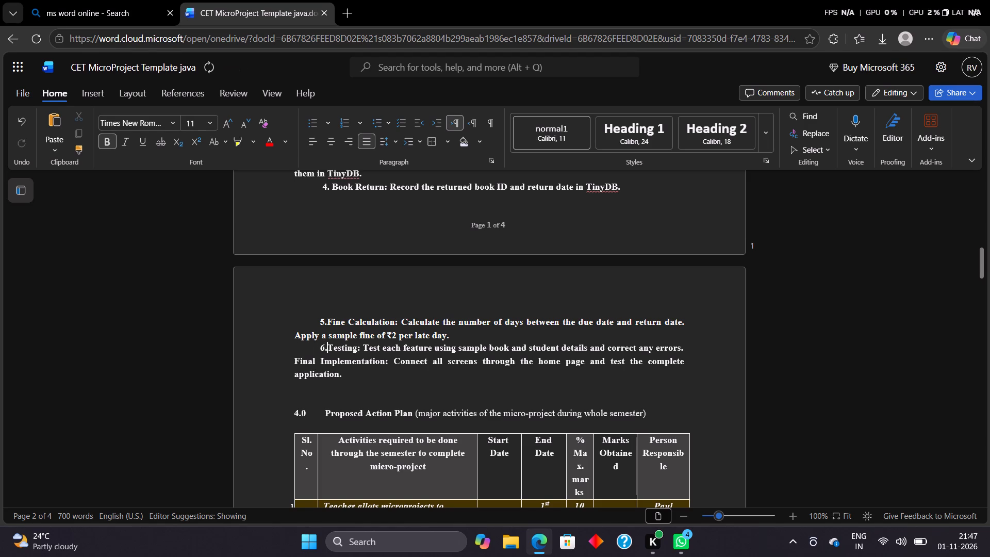
Add a space after "6." in the Testing stage and after "5." in the Fine Calculation stage.
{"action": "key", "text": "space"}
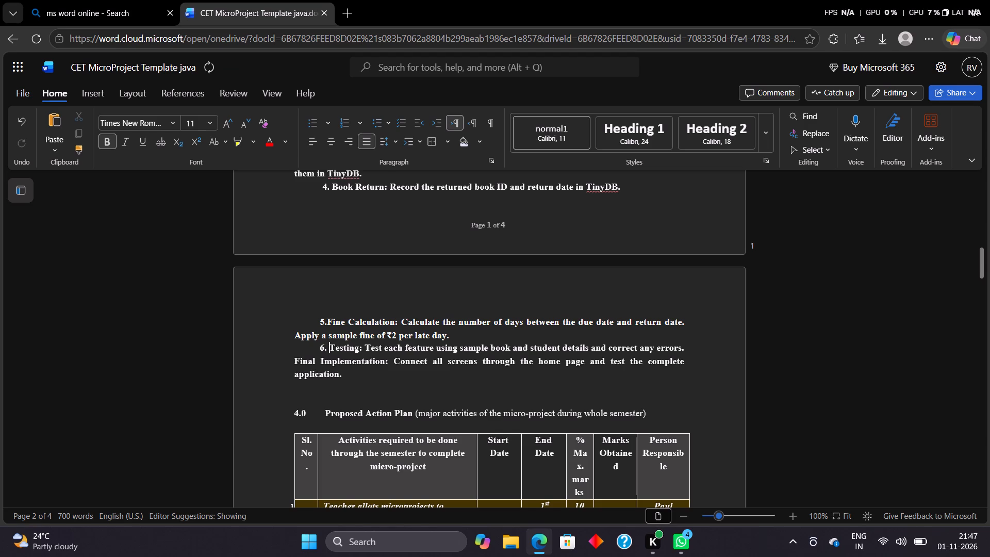
{"action": "left_click", "coordinate": [326, 314]}
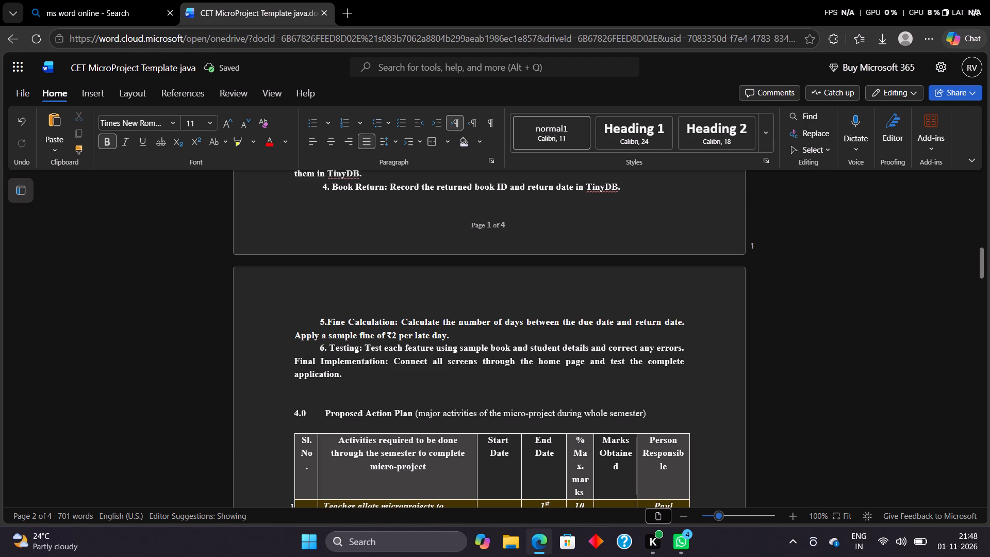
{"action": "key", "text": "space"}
Indent the Final Implementation stage with eight spaces and number it "7.", followed by a space.
{"action": "left_click", "coordinate": [292, 361]}
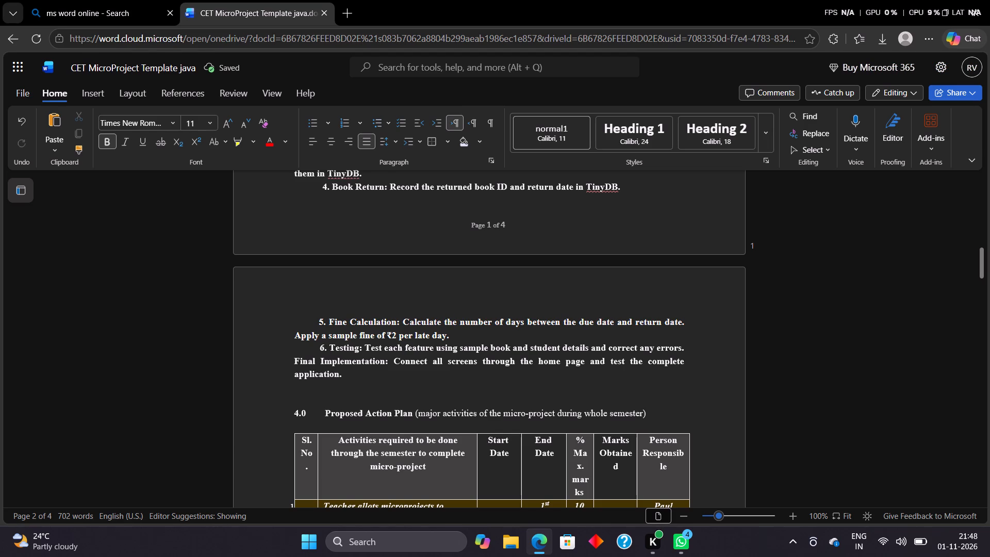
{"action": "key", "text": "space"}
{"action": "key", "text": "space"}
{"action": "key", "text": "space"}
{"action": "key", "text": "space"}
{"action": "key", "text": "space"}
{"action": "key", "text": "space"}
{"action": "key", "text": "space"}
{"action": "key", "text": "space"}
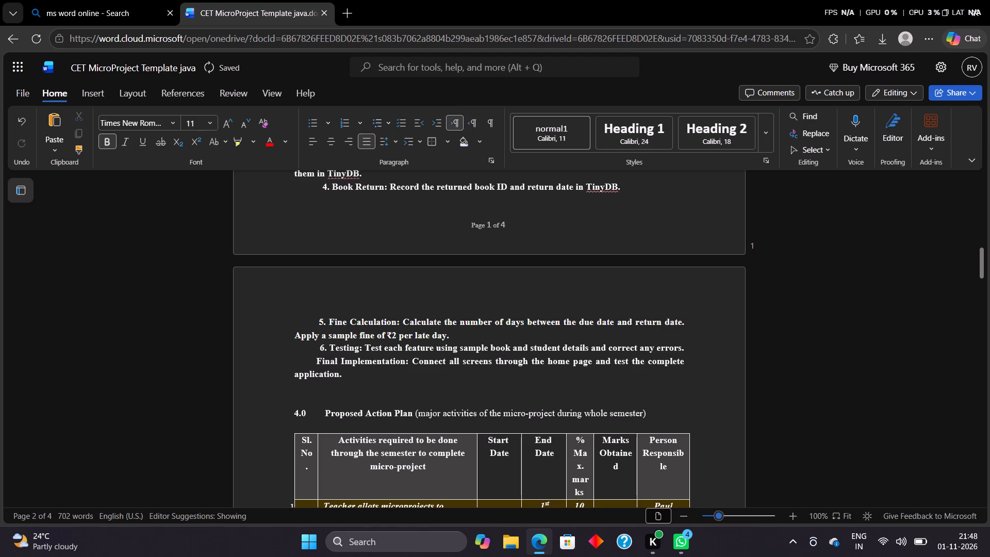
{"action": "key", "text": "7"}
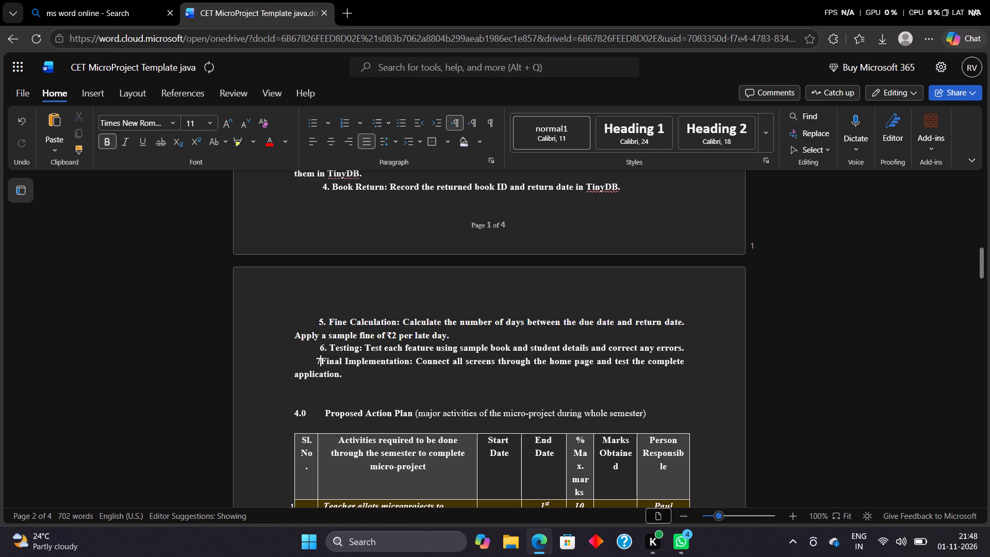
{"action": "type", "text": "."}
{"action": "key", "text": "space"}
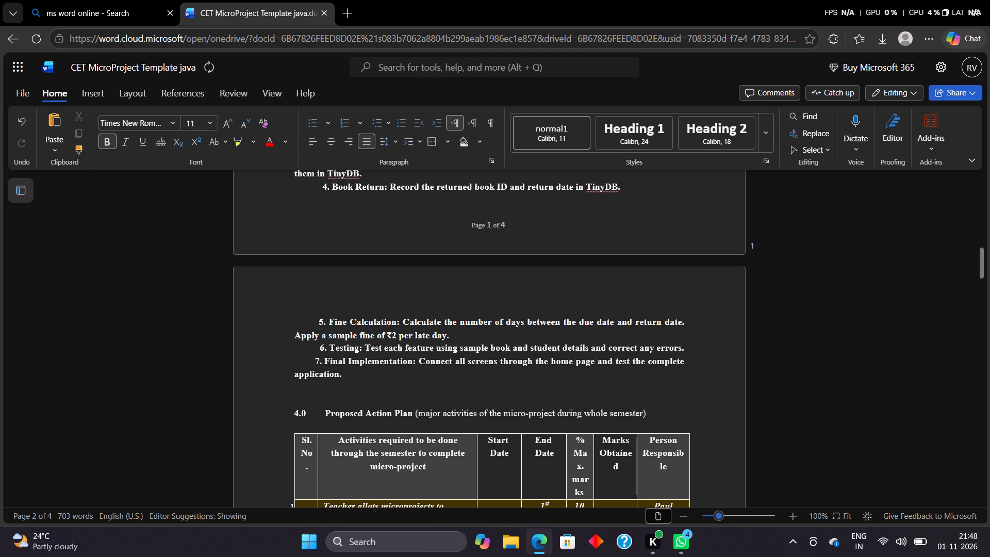
Indent the Final Implementation stage by one more space, re-entering its number "7." with a space after it.
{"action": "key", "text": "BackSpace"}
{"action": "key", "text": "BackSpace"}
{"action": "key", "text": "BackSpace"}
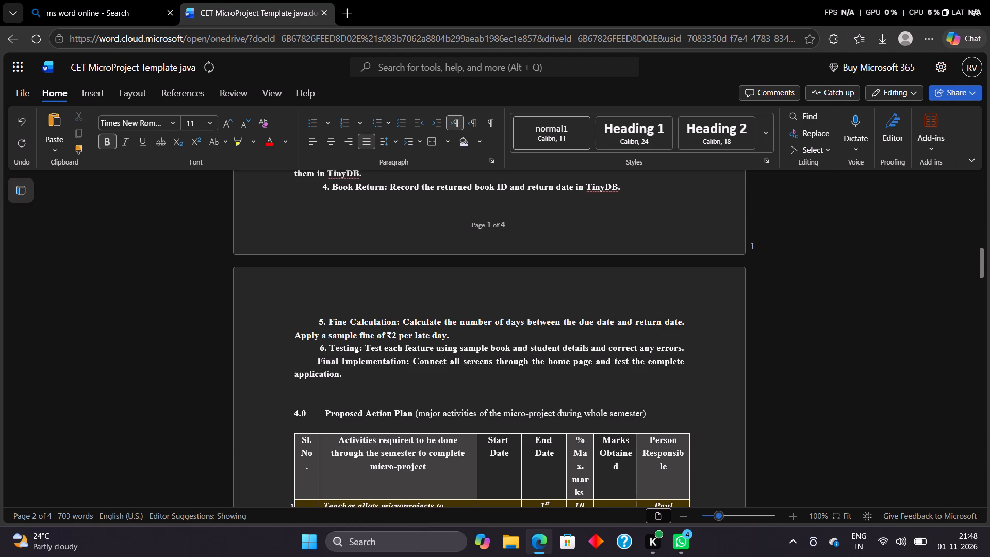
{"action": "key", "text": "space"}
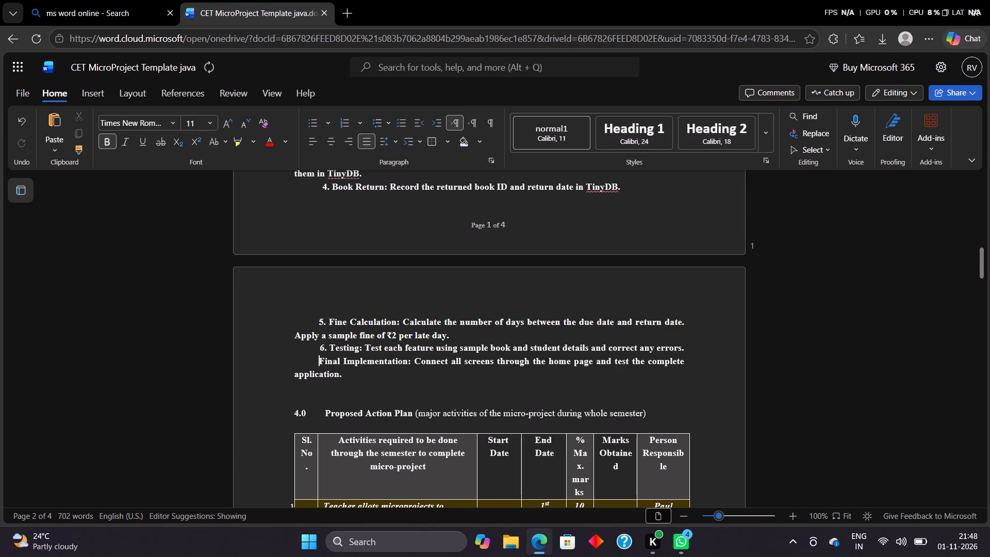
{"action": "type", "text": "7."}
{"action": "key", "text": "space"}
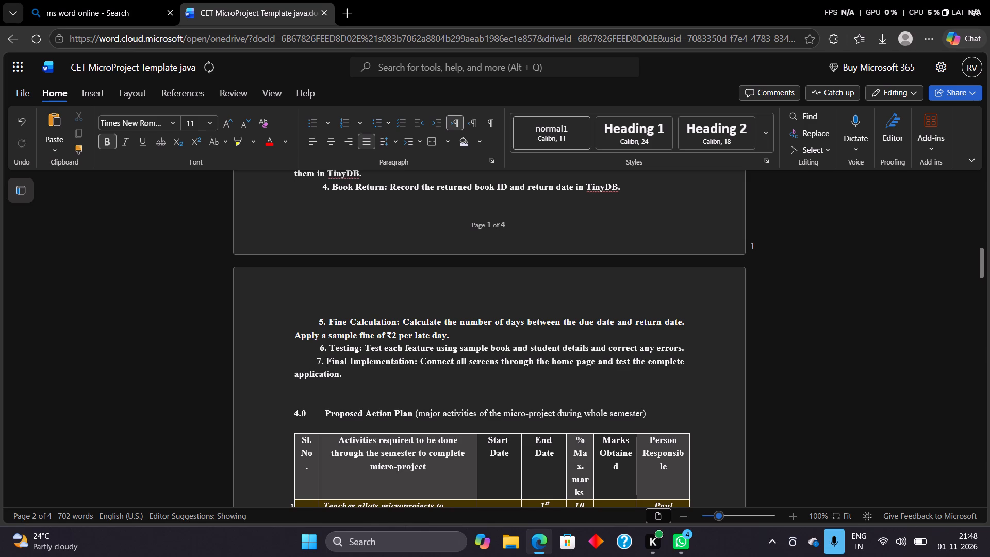
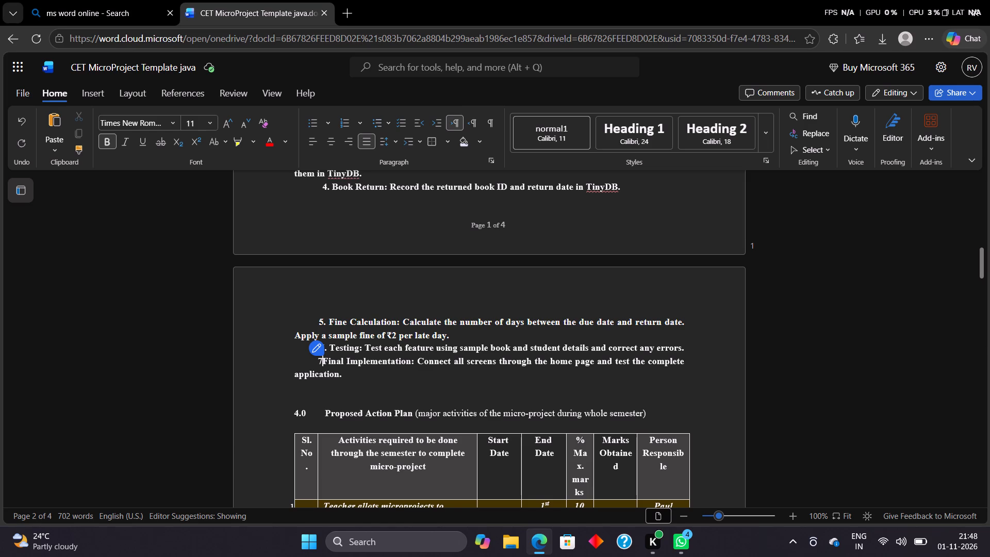
Indent the Final Implementation stage by two more spaces to match the stages above, with the number 7 placed after the spaces.
{"action": "key", "text": "BackSpace"}
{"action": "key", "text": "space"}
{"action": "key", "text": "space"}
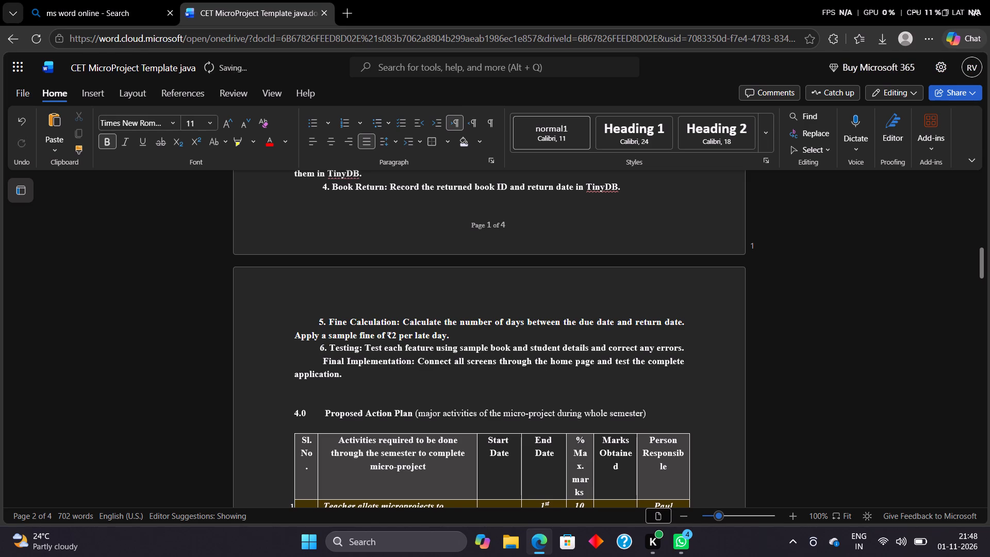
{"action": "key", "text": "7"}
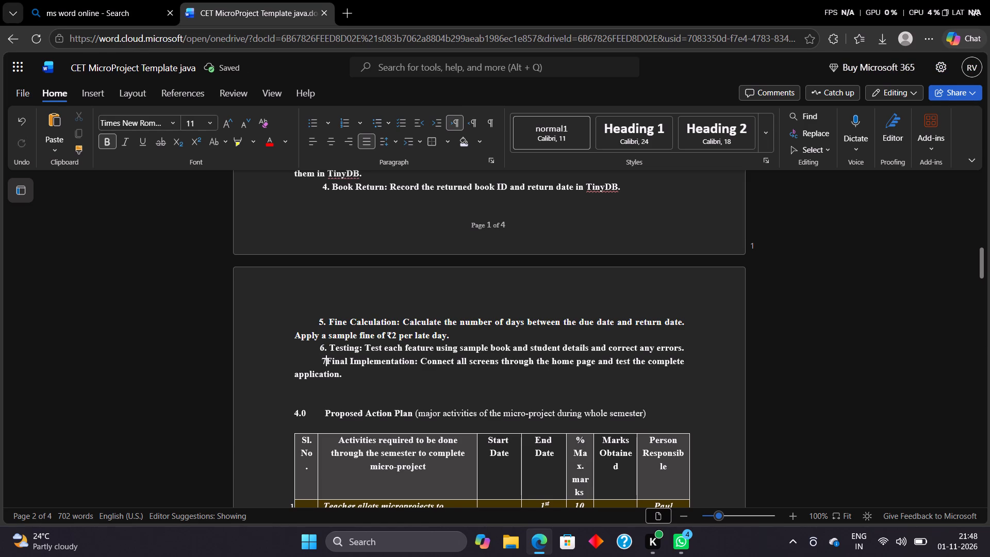
Complete the Final Implementation stage's number as "7." by adding the period and one space before the stage title.
{"action": "type", "text": "."}
{"action": "key", "text": "space"}
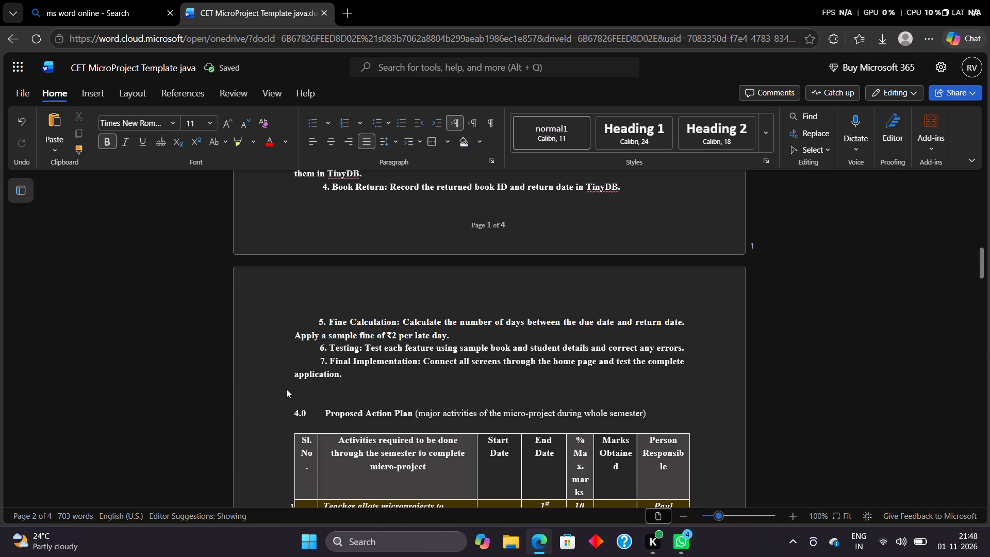
Review the Proposed Action Plan table in section 4.0, examining its activities, dates and rows still to fill in.
{"action": "scroll", "coordinate": [286, 389], "scroll_direction": "down", "scroll_amount": 1}
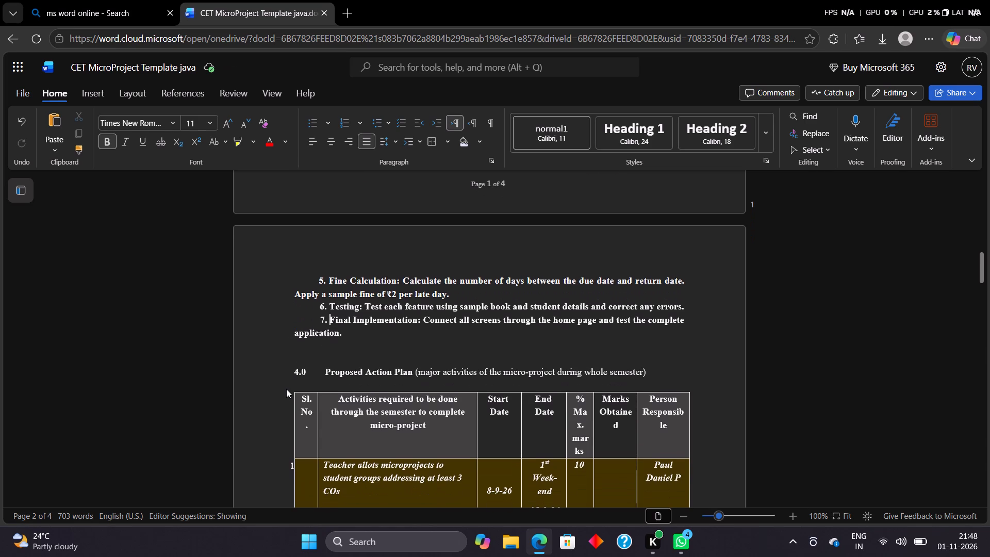
{"action": "scroll", "coordinate": [286, 389], "scroll_direction": "down", "scroll_amount": 4}
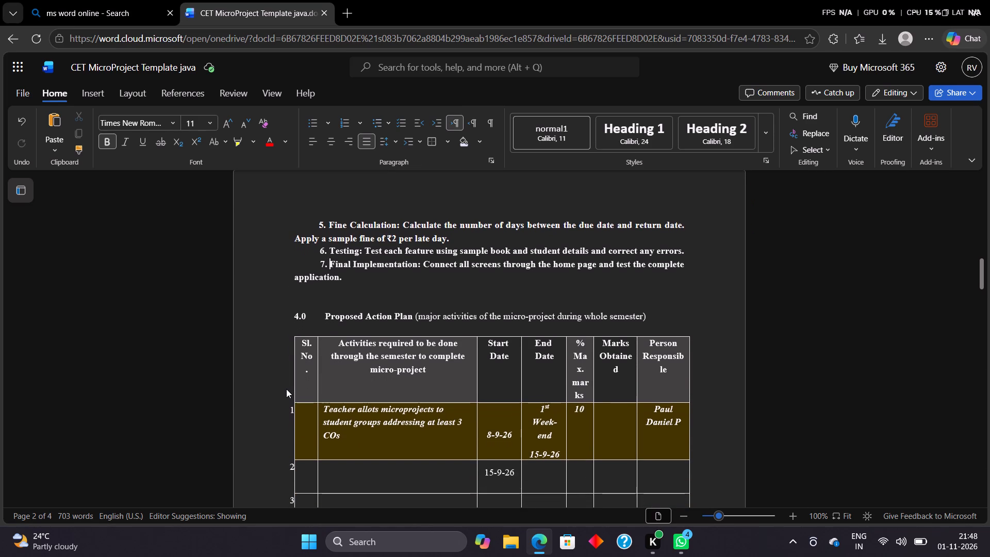
{"action": "scroll", "coordinate": [286, 389], "scroll_direction": "down", "scroll_amount": 5}
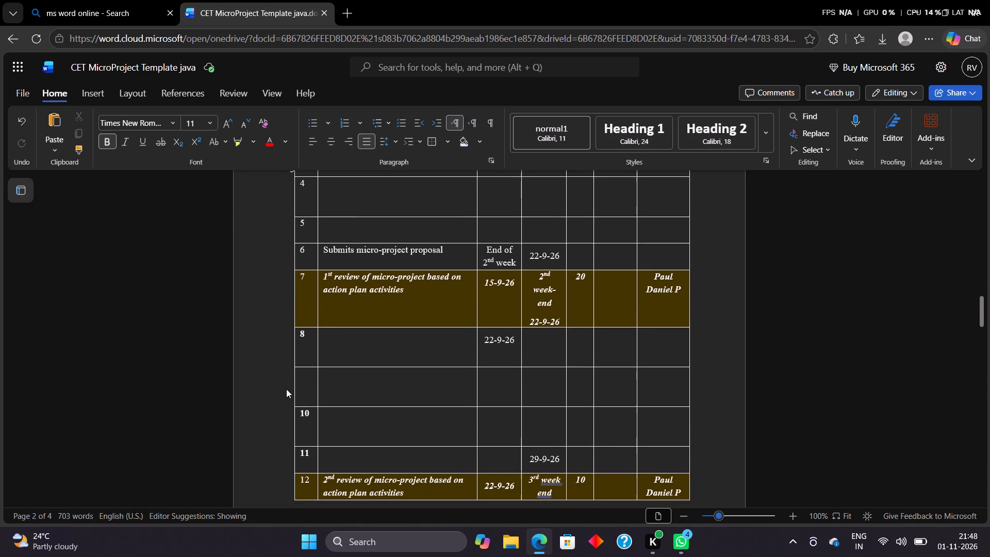
{"action": "scroll", "coordinate": [286, 389], "scroll_direction": "down", "scroll_amount": 2}
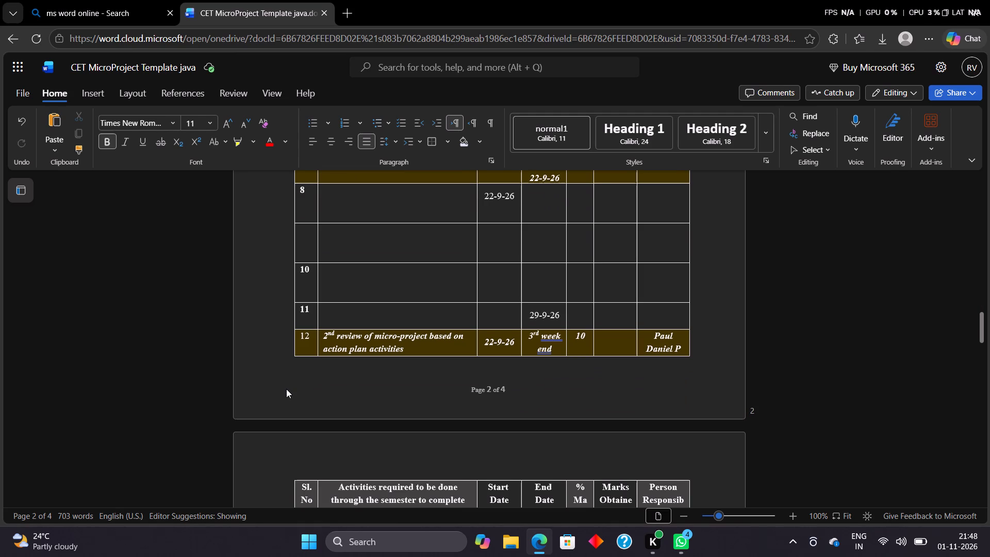
{"action": "scroll", "coordinate": [286, 389], "scroll_direction": "up", "scroll_amount": 1}
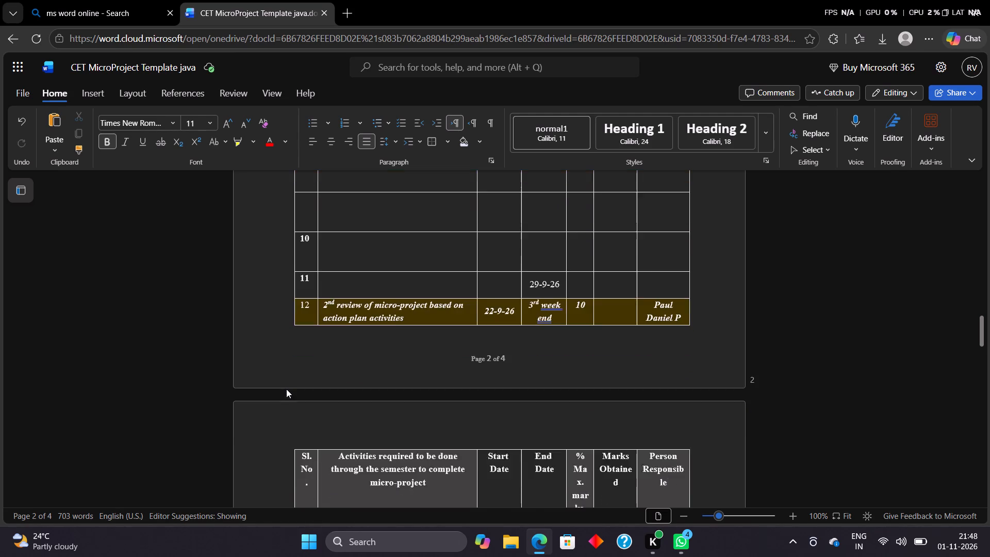
{"action": "scroll", "coordinate": [286, 389], "scroll_direction": "up", "scroll_amount": 4}
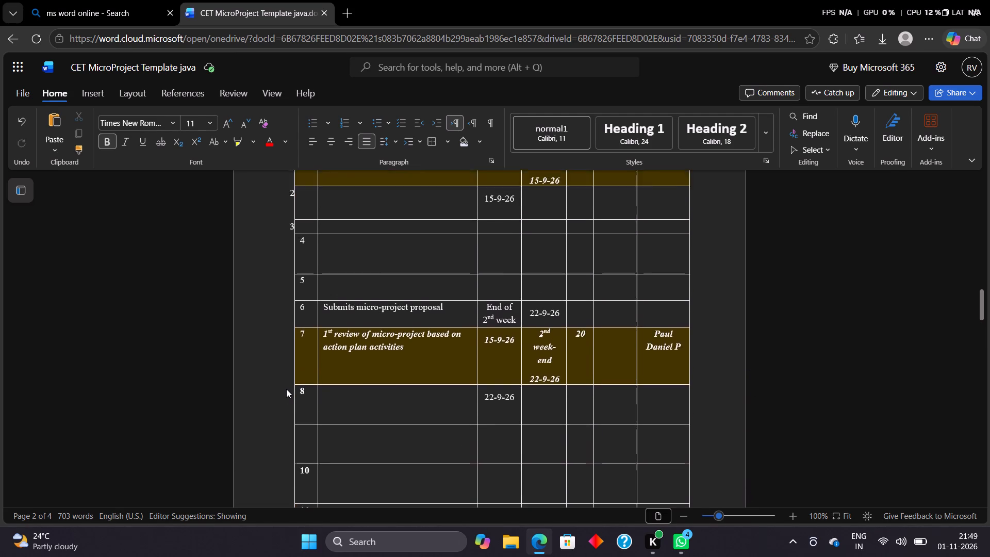
{"action": "scroll", "coordinate": [286, 389], "scroll_direction": "up", "scroll_amount": 1}
{"action": "scroll", "coordinate": [286, 389], "scroll_direction": "down", "scroll_amount": 2}
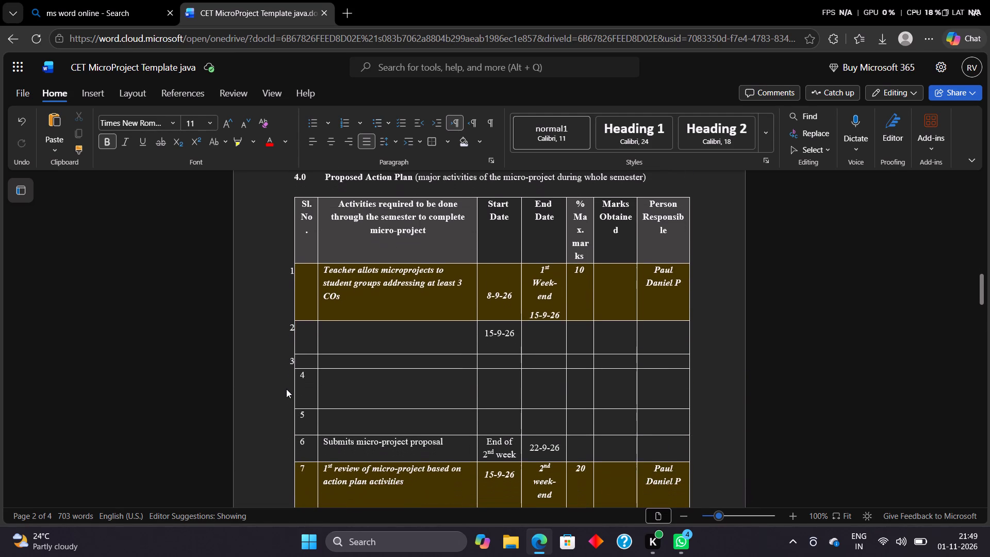
{"action": "scroll", "coordinate": [286, 389], "scroll_direction": "down", "scroll_amount": 2}
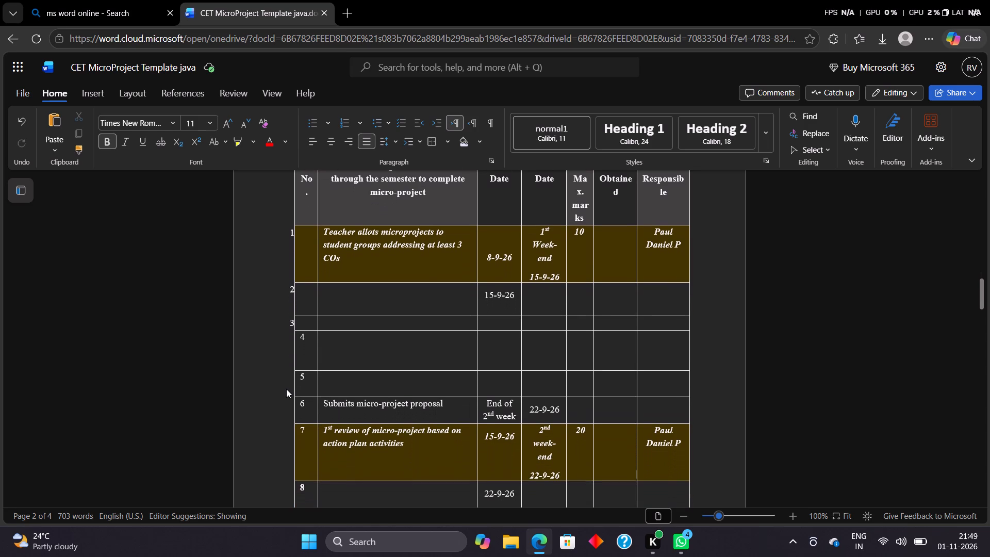
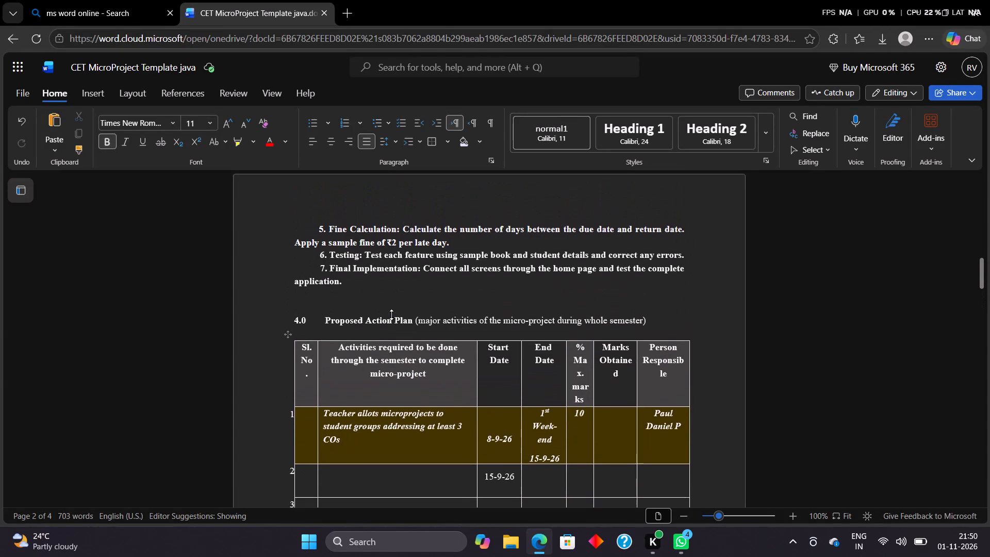
Review the numbered methodology stages and the Proposed Action Plan table through to its Total Marks row.
{"action": "scroll", "coordinate": [391, 315], "scroll_direction": "up", "scroll_amount": 6}
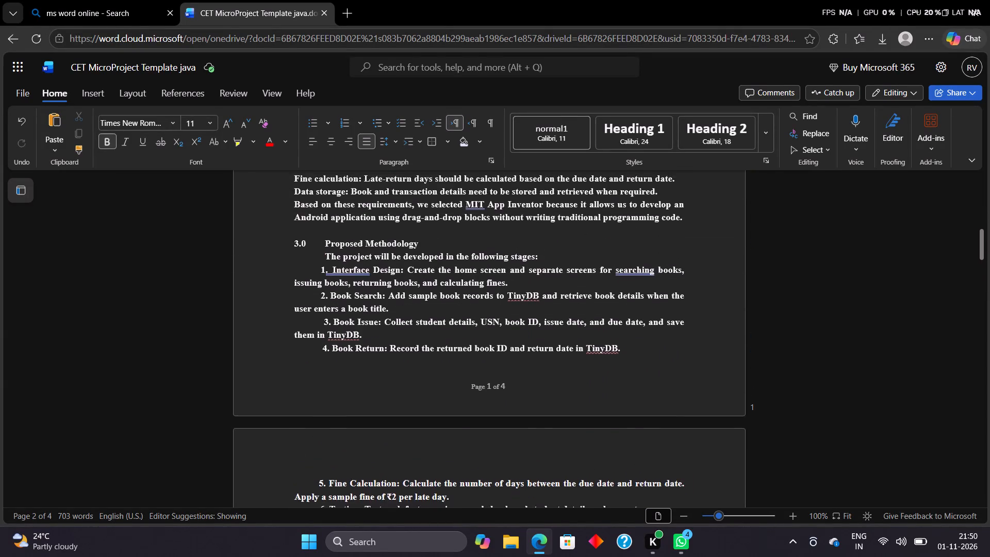
{"action": "scroll", "coordinate": [391, 315], "scroll_direction": "right", "scroll_amount": 1}
{"action": "scroll", "coordinate": [391, 315], "scroll_direction": "down", "scroll_amount": 2}
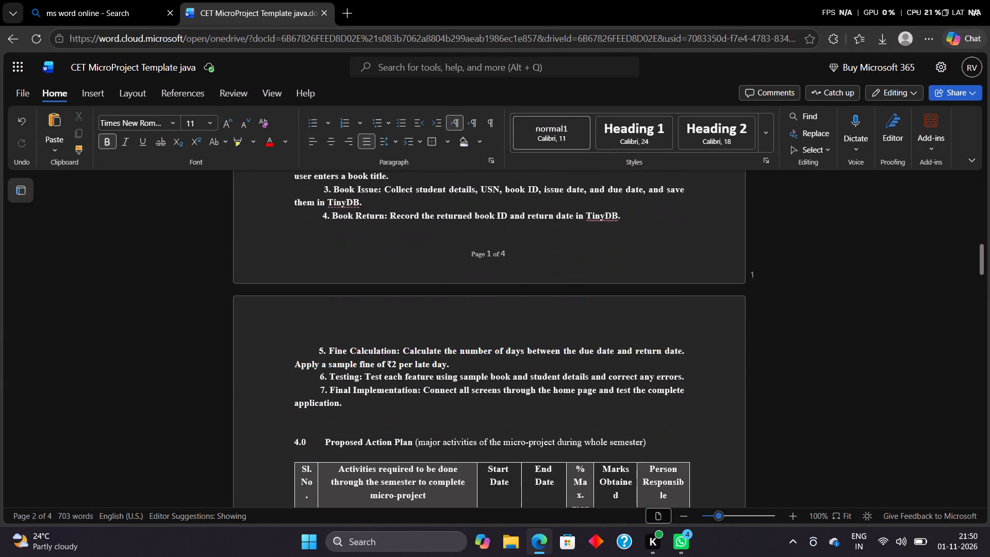
{"action": "scroll", "coordinate": [391, 315], "scroll_direction": "down", "scroll_amount": 5}
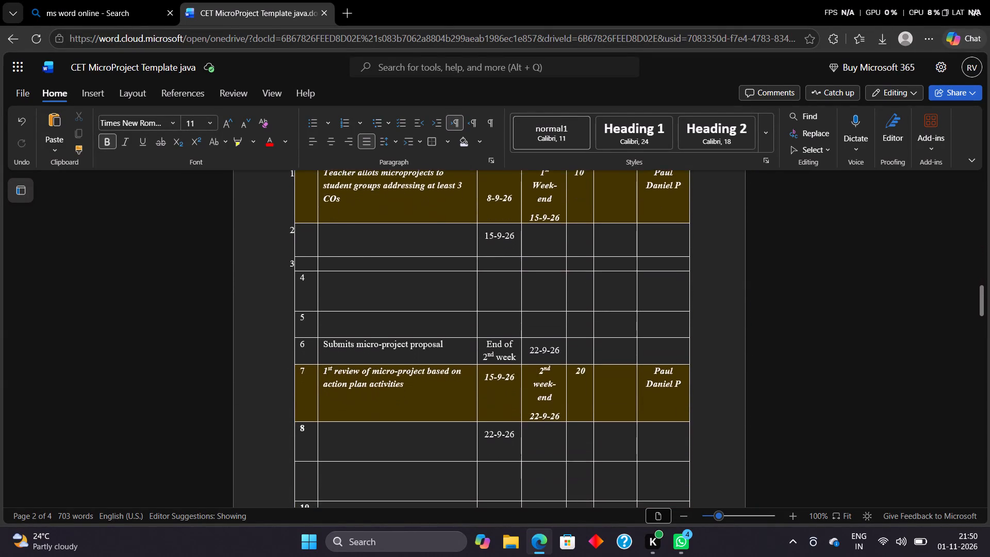
{"action": "scroll", "coordinate": [391, 315], "scroll_direction": "down", "scroll_amount": 7}
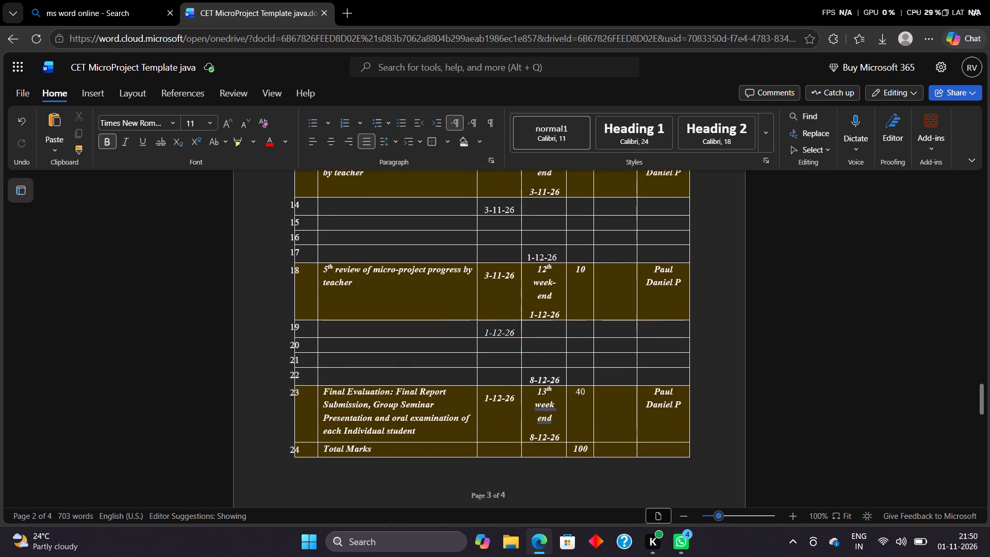
{"action": "scroll", "coordinate": [391, 315], "scroll_direction": "down", "scroll_amount": 2}
Examine the action plan's blank activity rows and dates between the reviews, from the Final Evaluation back to the first row.
{"action": "scroll", "coordinate": [391, 315], "scroll_direction": "up", "scroll_amount": 3}
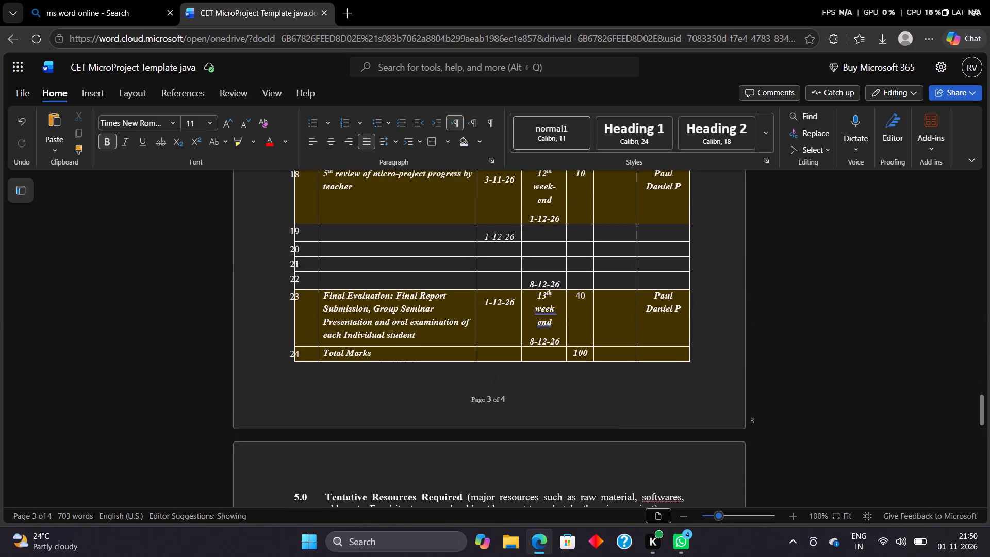
{"action": "scroll", "coordinate": [391, 315], "scroll_direction": "up", "scroll_amount": 1}
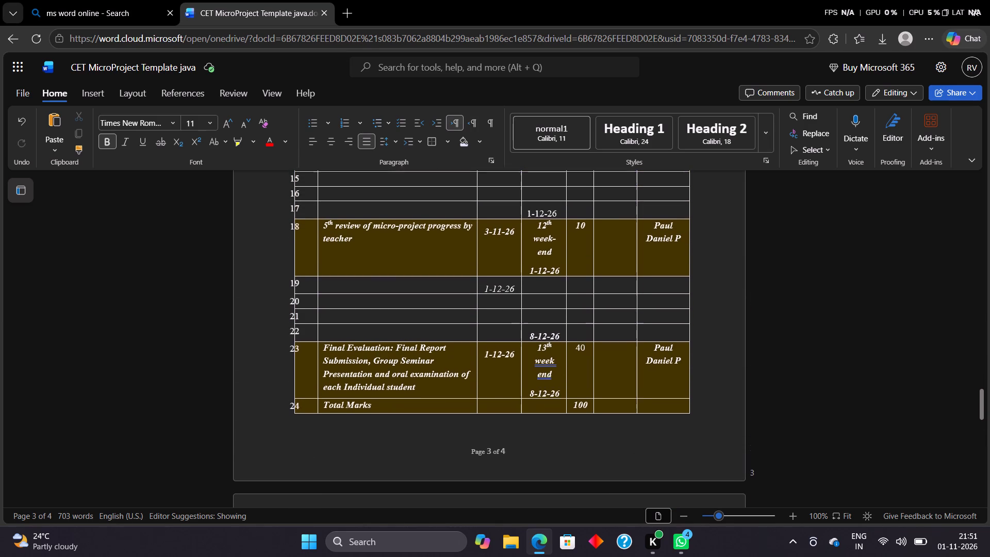
{"action": "scroll", "coordinate": [391, 315], "scroll_direction": "up", "scroll_amount": 4}
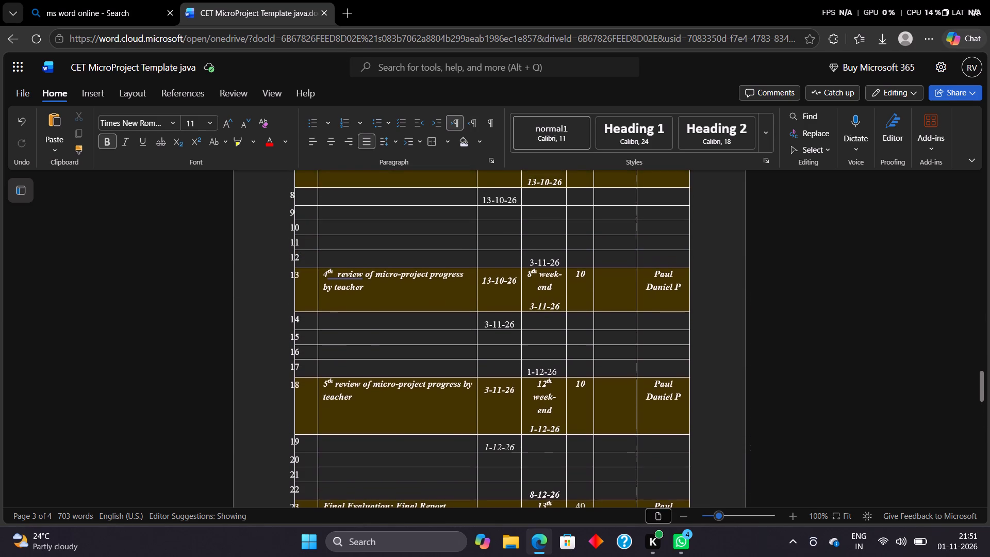
{"action": "scroll", "coordinate": [391, 315], "scroll_direction": "up", "scroll_amount": 2}
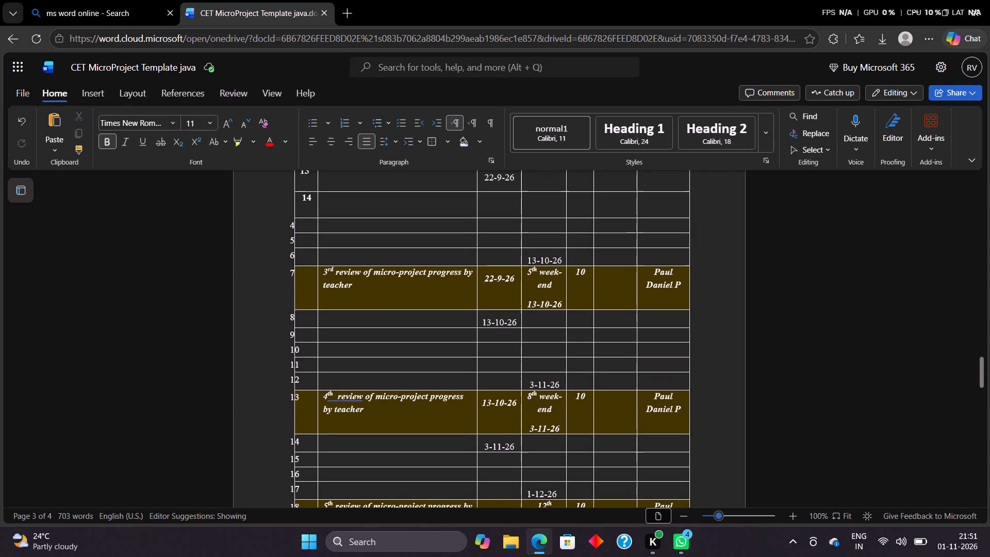
{"action": "scroll", "coordinate": [391, 315], "scroll_direction": "up", "scroll_amount": 2}
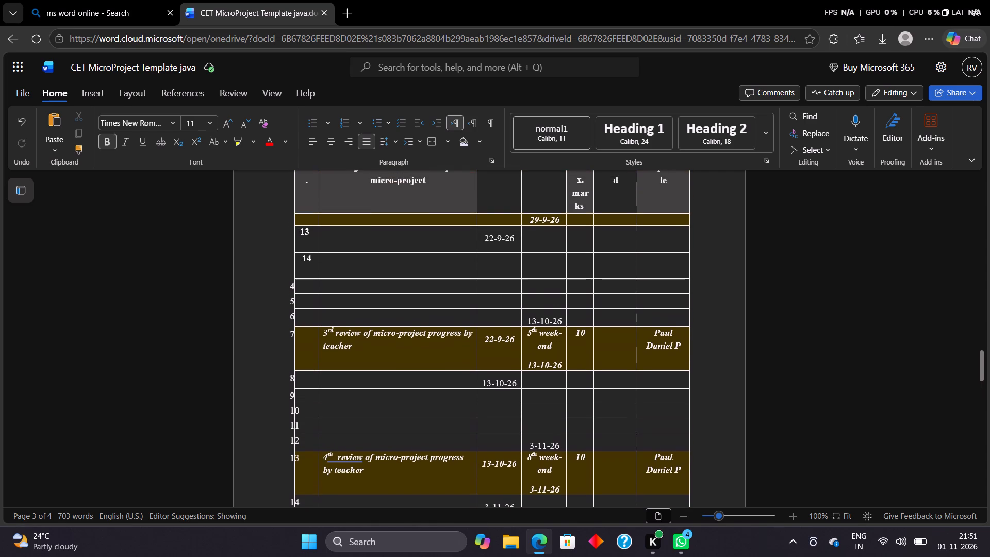
{"action": "scroll", "coordinate": [398, 290], "scroll_direction": "up", "scroll_amount": 3}
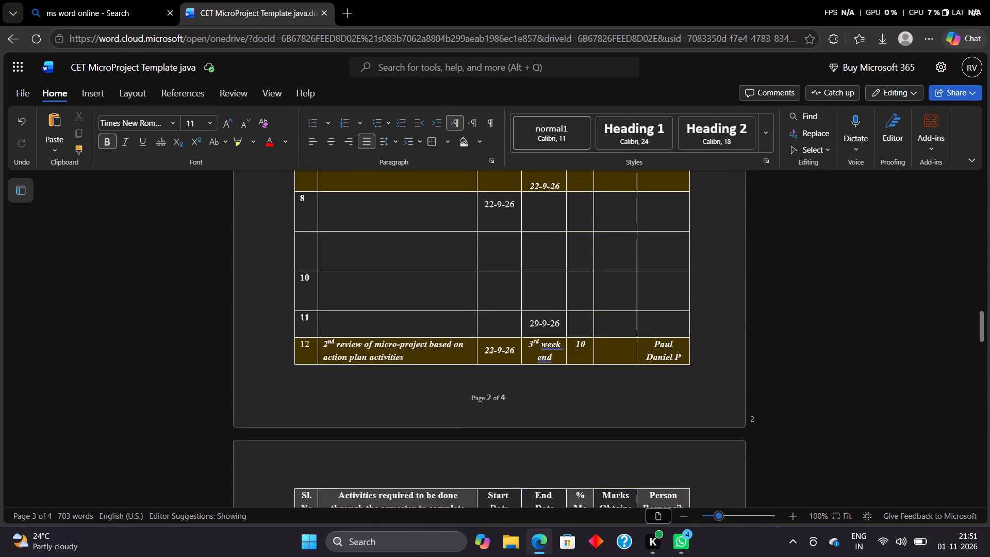
{"action": "scroll", "coordinate": [398, 290], "scroll_direction": "up", "scroll_amount": 3}
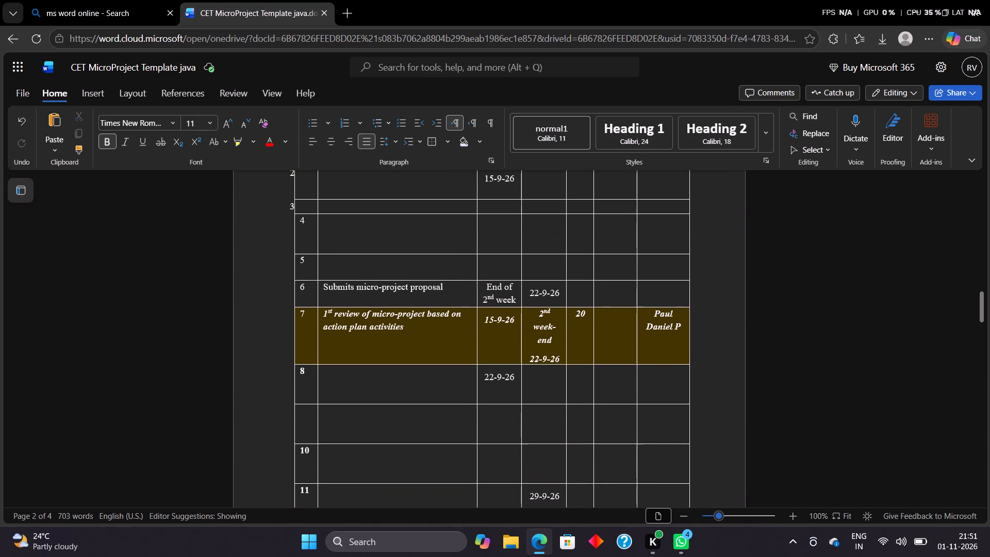
{"action": "scroll", "coordinate": [398, 290], "scroll_direction": "up", "scroll_amount": 2}
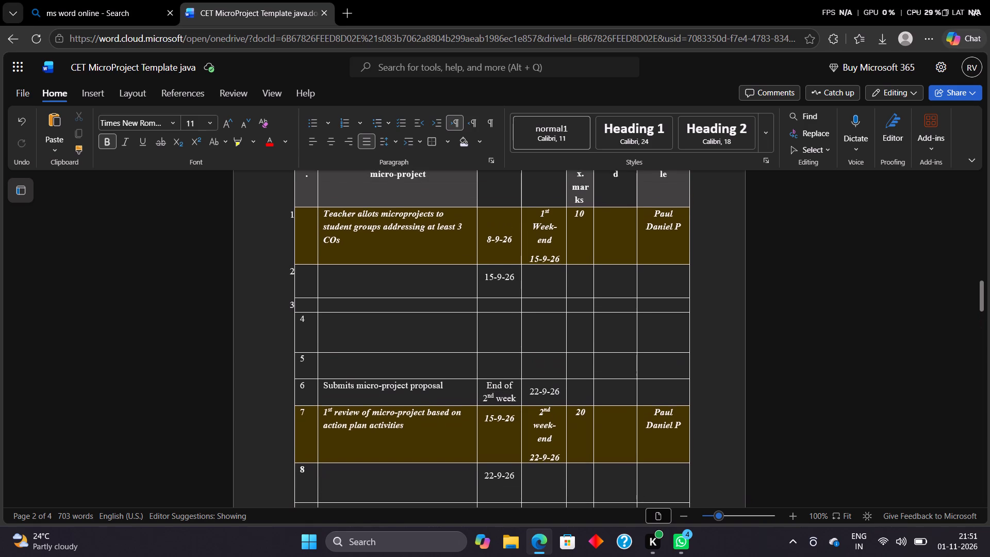
{"action": "scroll", "coordinate": [398, 290], "scroll_direction": "up", "scroll_amount": 1}
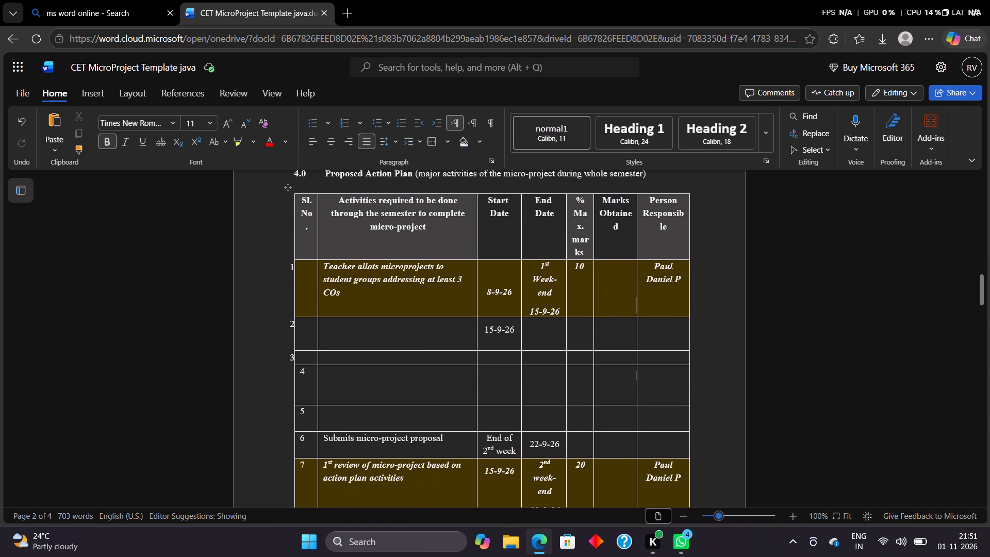
Place the text cursor in the empty activity cell of row 8, below the 1st review in the action plan table.
{"action": "scroll", "coordinate": [398, 290], "scroll_direction": "down", "scroll_amount": 3}
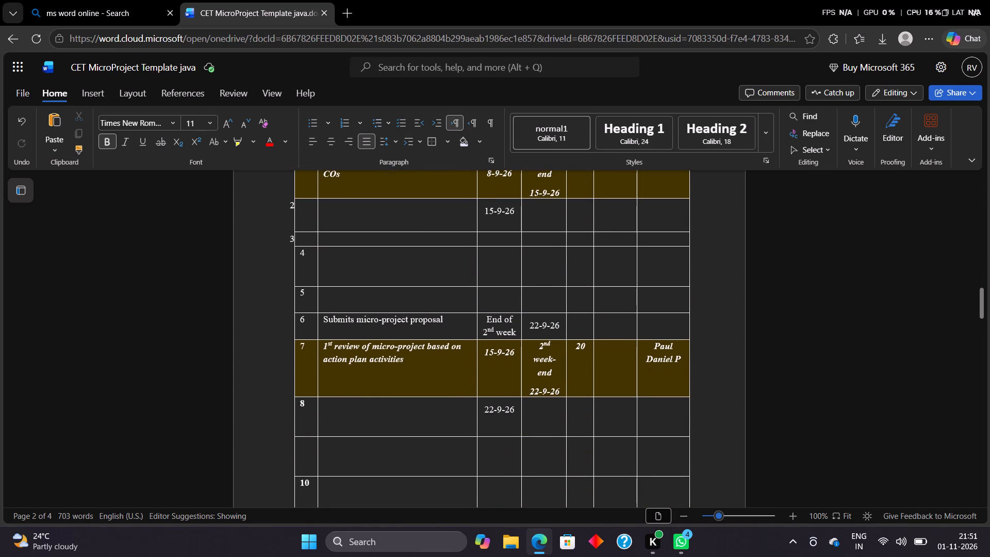
{"action": "scroll", "coordinate": [398, 290], "scroll_direction": "down", "scroll_amount": 2}
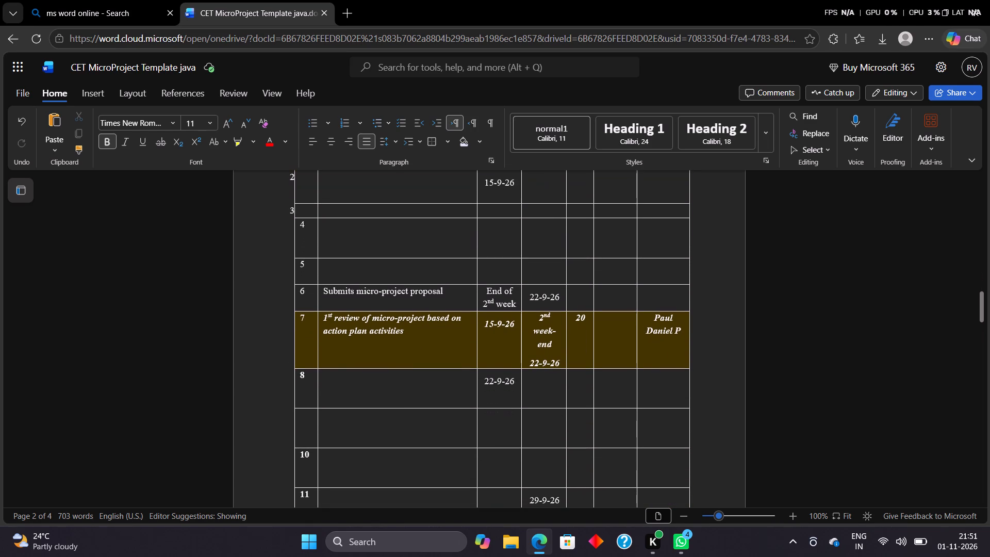
{"action": "scroll", "coordinate": [398, 290], "scroll_direction": "down", "scroll_amount": 2}
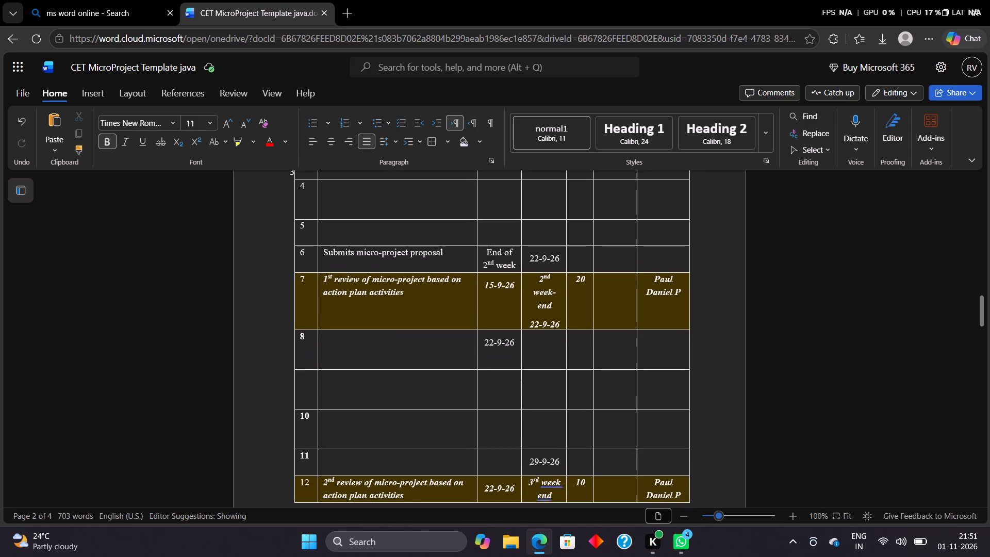
{"action": "scroll", "coordinate": [398, 290], "scroll_direction": "down", "scroll_amount": 1}
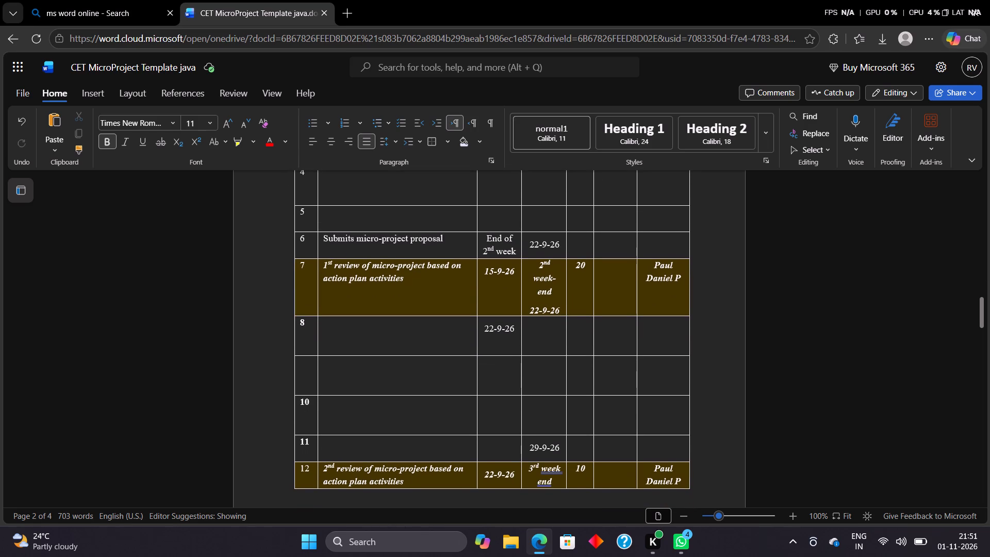
{"action": "scroll", "coordinate": [398, 290], "scroll_direction": "down", "scroll_amount": 1}
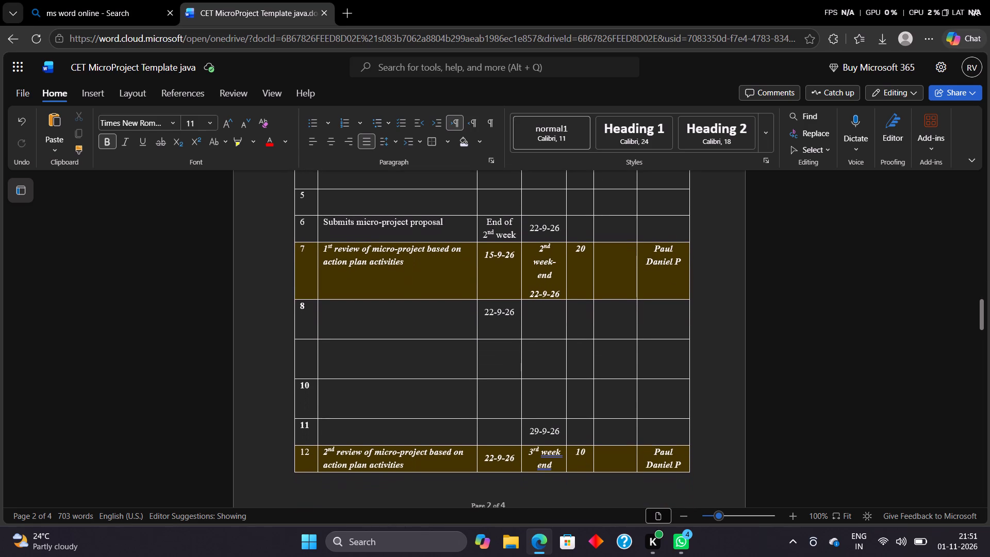
{"action": "left_click", "coordinate": [391, 313]}
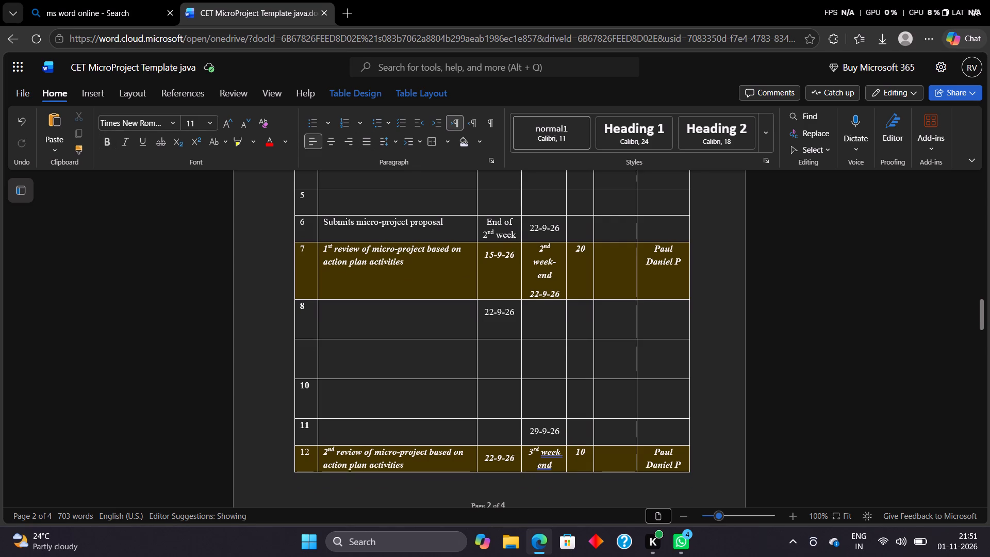
{"action": "left_click", "coordinate": [366, 309]}
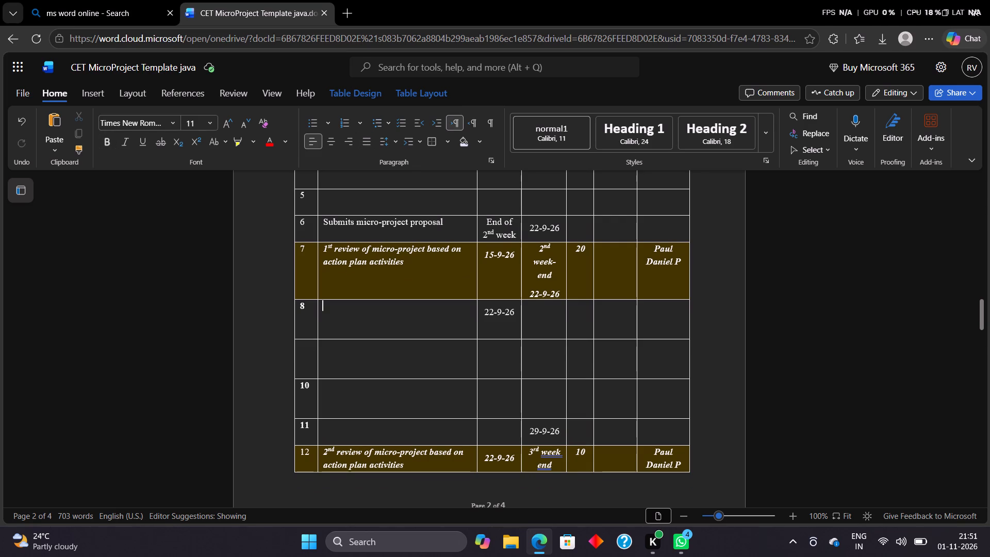
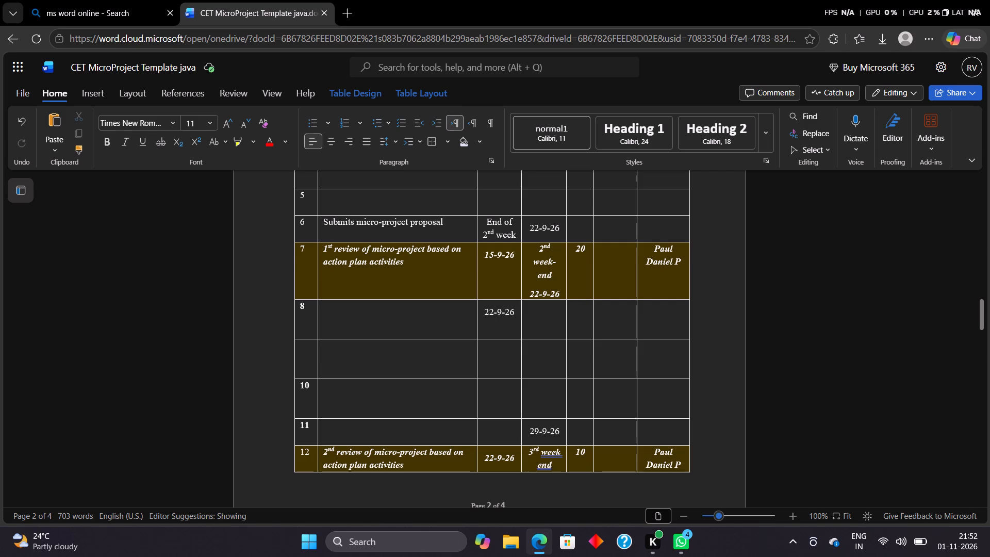
Enter "Project introduction" as the activity in row 8 of the action plan table.
{"action": "type", "text": "Project"}
{"action": "key", "text": "space"}
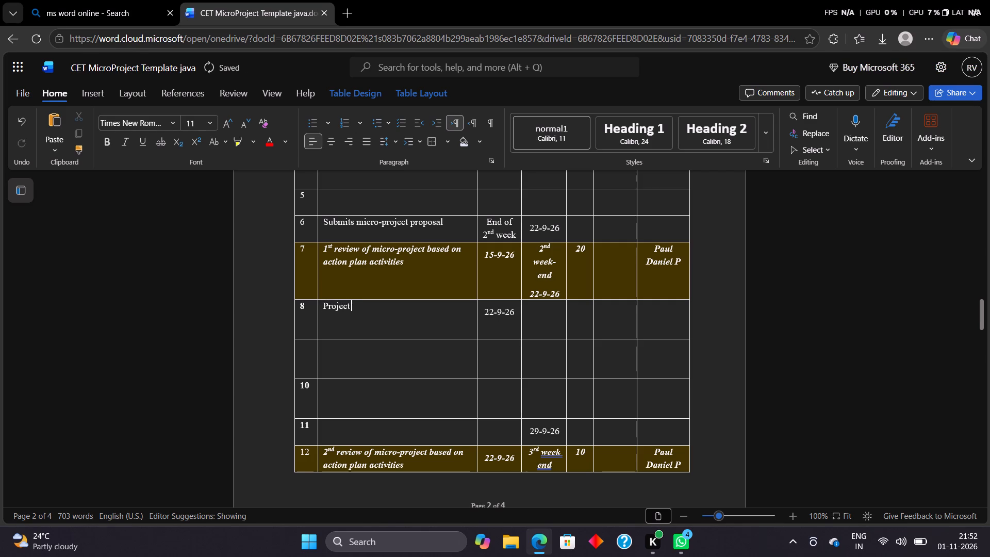
{"action": "key", "text": "a"}
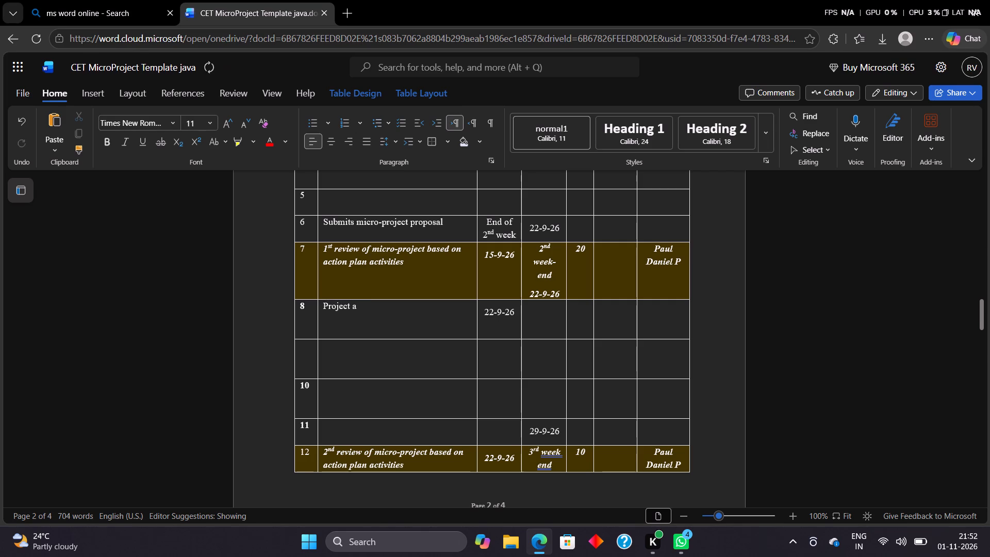
{"action": "key", "text": "BackSpace"}
{"action": "type", "text": "intr"}
{"action": "key", "text": "o"}
{"action": "type", "text": "duction"}
{"action": "key", "text": "space"}
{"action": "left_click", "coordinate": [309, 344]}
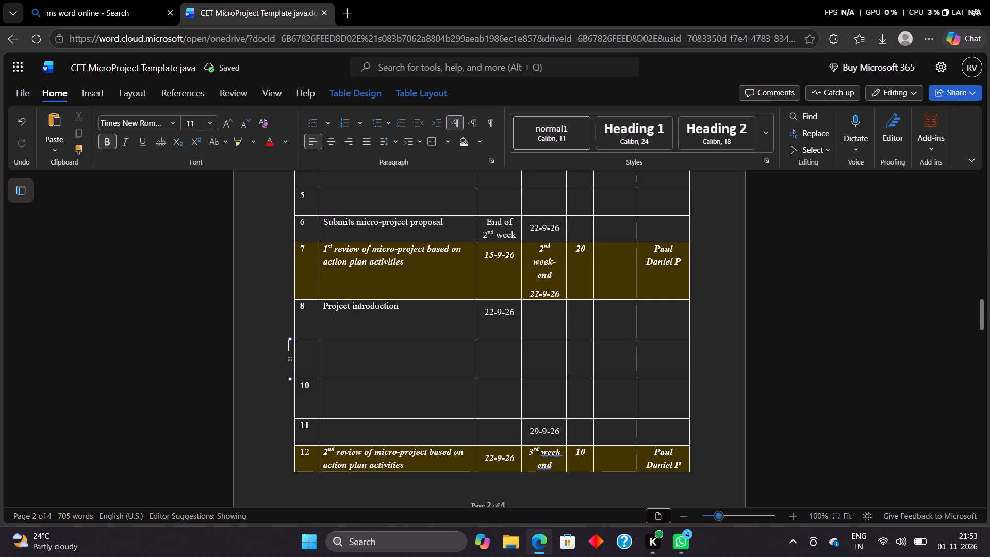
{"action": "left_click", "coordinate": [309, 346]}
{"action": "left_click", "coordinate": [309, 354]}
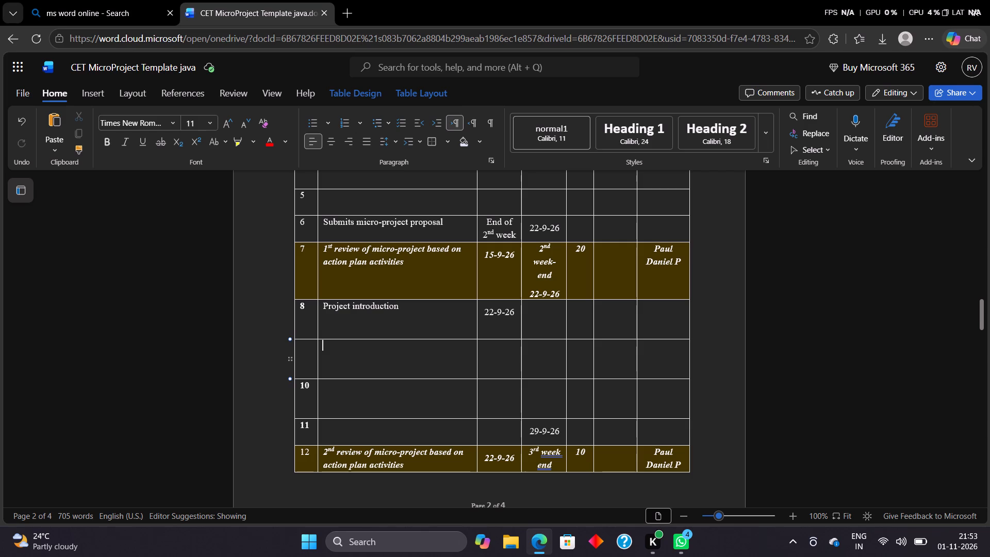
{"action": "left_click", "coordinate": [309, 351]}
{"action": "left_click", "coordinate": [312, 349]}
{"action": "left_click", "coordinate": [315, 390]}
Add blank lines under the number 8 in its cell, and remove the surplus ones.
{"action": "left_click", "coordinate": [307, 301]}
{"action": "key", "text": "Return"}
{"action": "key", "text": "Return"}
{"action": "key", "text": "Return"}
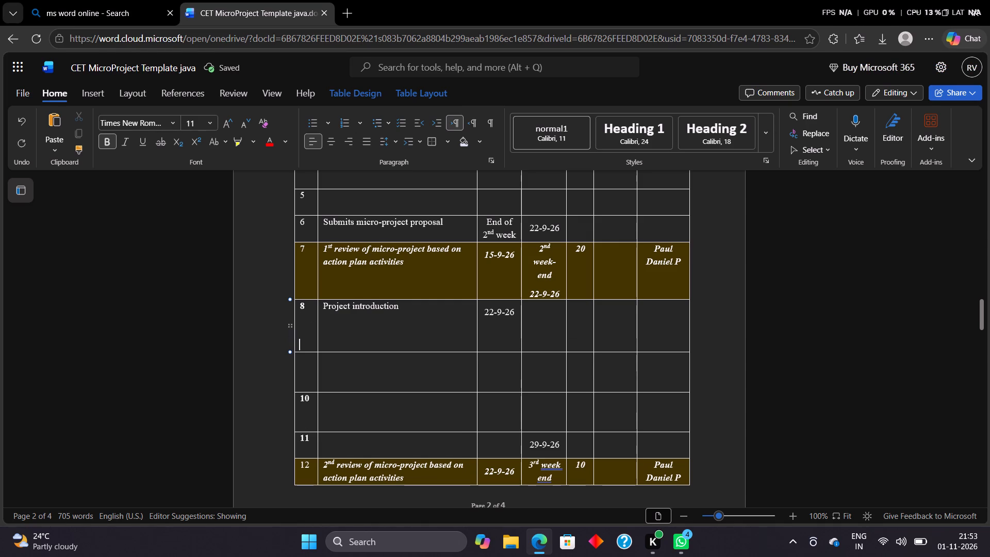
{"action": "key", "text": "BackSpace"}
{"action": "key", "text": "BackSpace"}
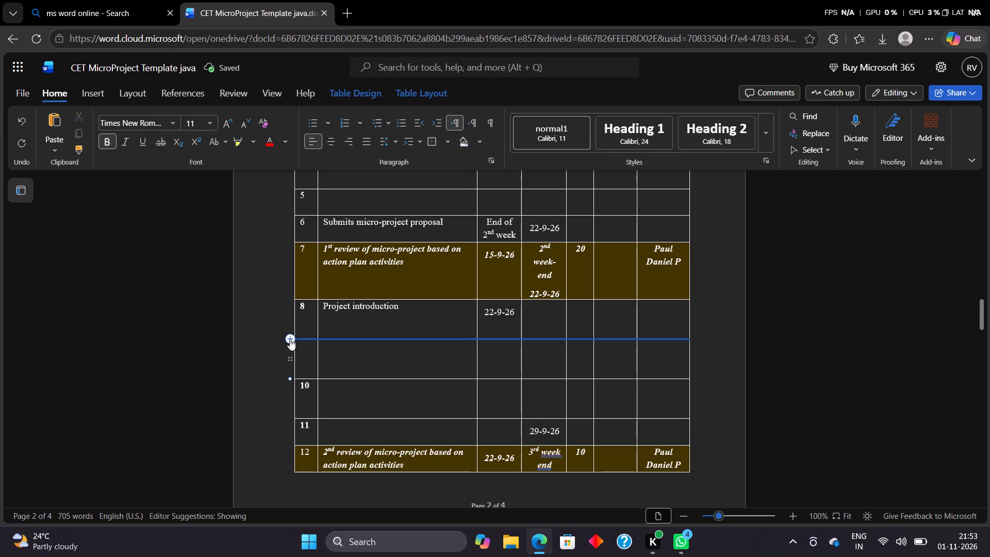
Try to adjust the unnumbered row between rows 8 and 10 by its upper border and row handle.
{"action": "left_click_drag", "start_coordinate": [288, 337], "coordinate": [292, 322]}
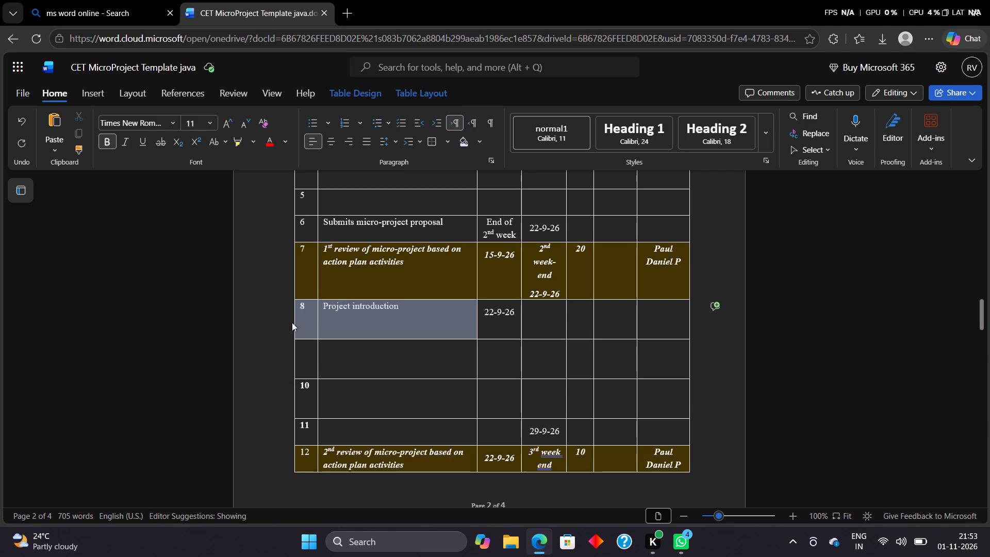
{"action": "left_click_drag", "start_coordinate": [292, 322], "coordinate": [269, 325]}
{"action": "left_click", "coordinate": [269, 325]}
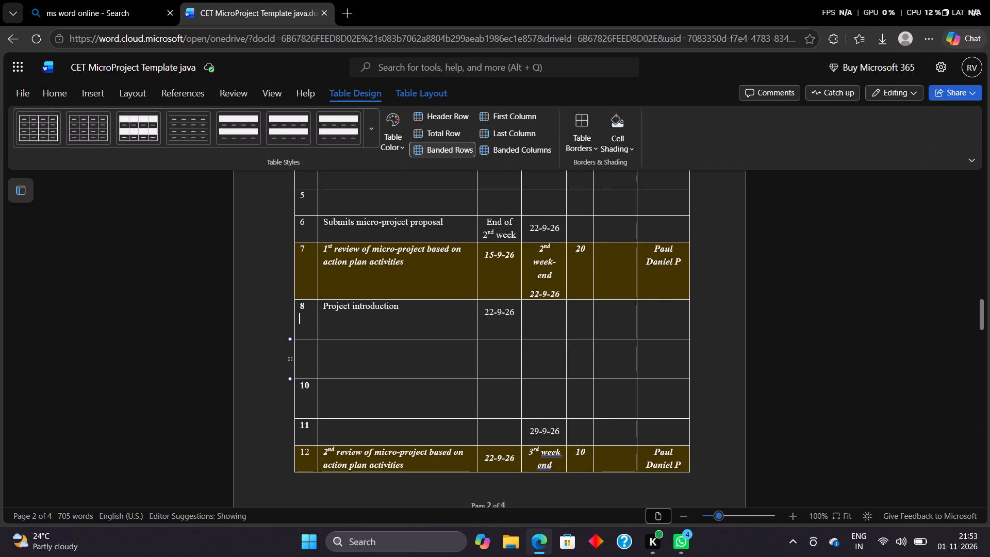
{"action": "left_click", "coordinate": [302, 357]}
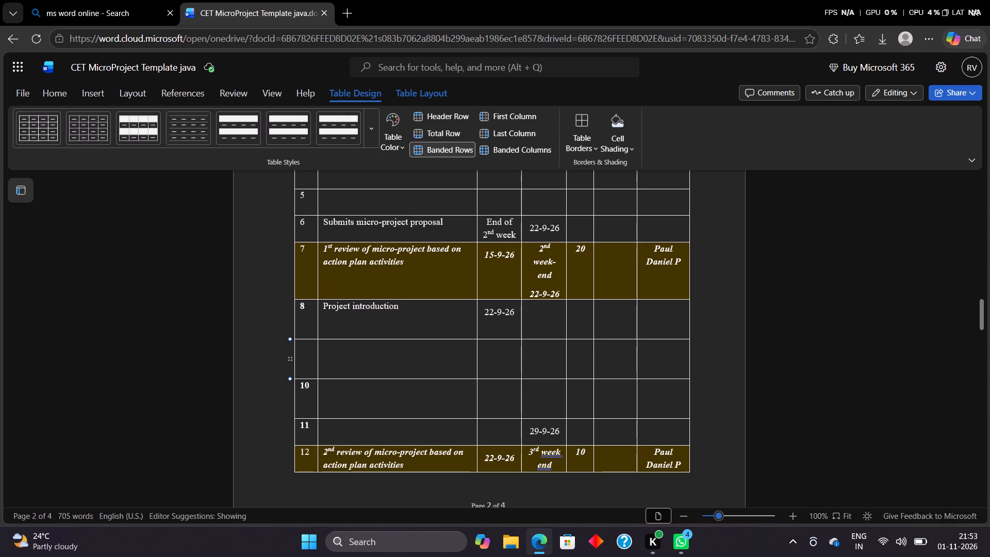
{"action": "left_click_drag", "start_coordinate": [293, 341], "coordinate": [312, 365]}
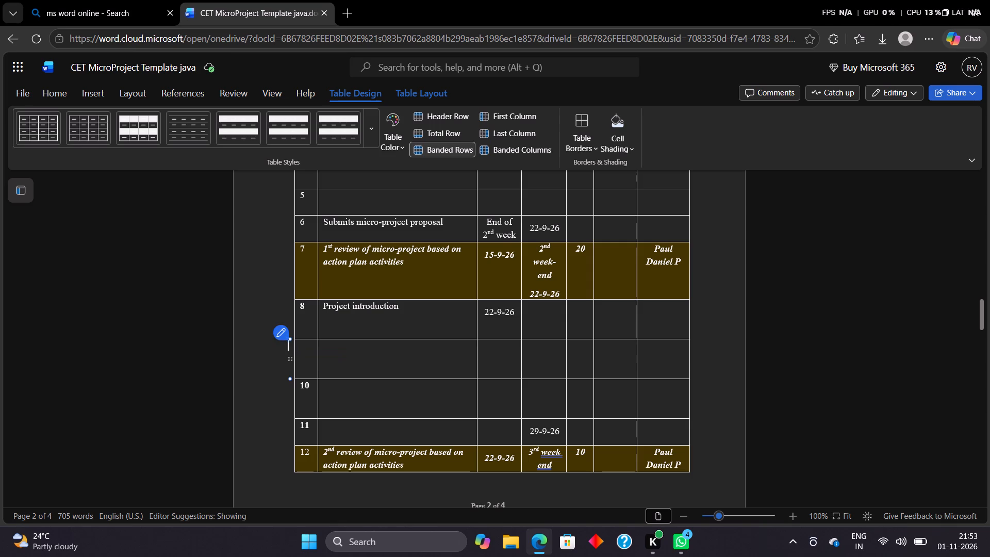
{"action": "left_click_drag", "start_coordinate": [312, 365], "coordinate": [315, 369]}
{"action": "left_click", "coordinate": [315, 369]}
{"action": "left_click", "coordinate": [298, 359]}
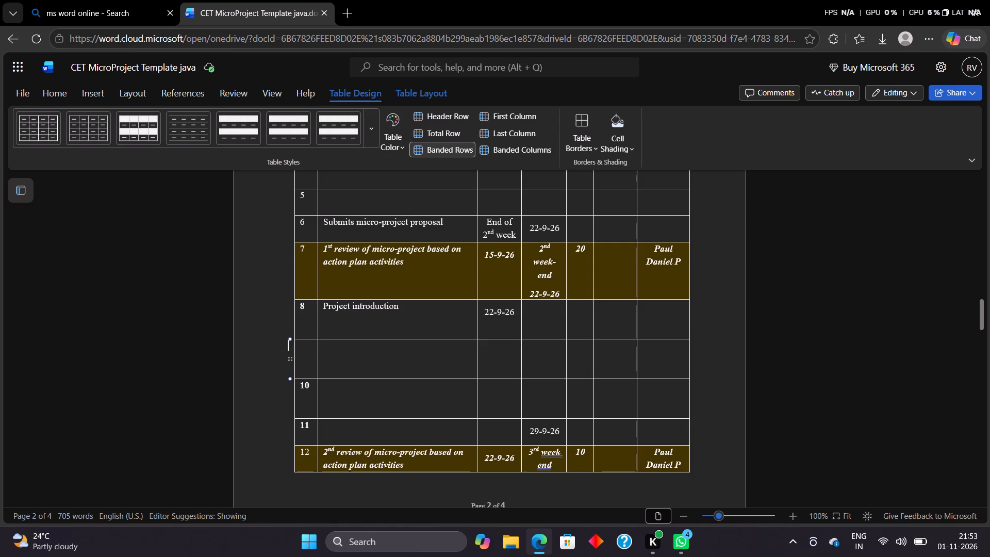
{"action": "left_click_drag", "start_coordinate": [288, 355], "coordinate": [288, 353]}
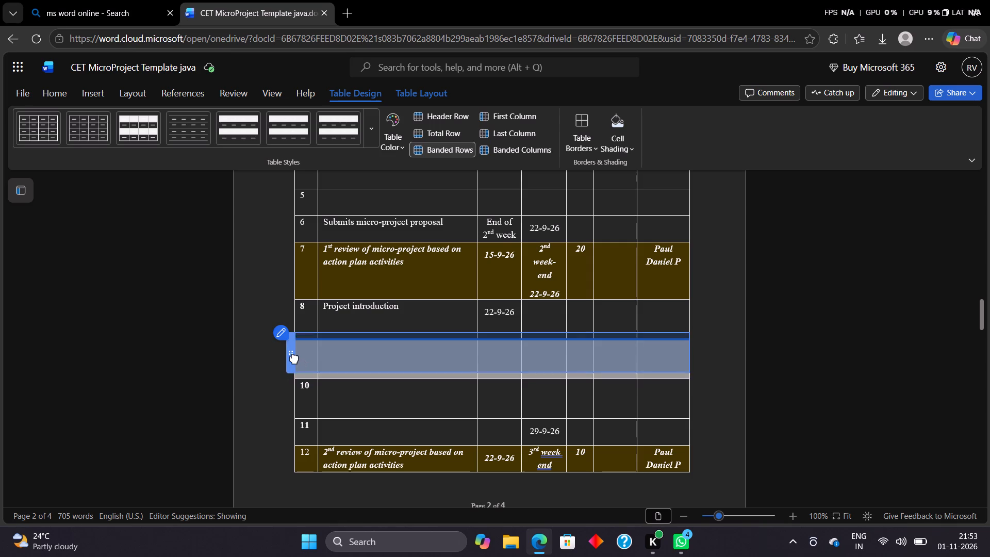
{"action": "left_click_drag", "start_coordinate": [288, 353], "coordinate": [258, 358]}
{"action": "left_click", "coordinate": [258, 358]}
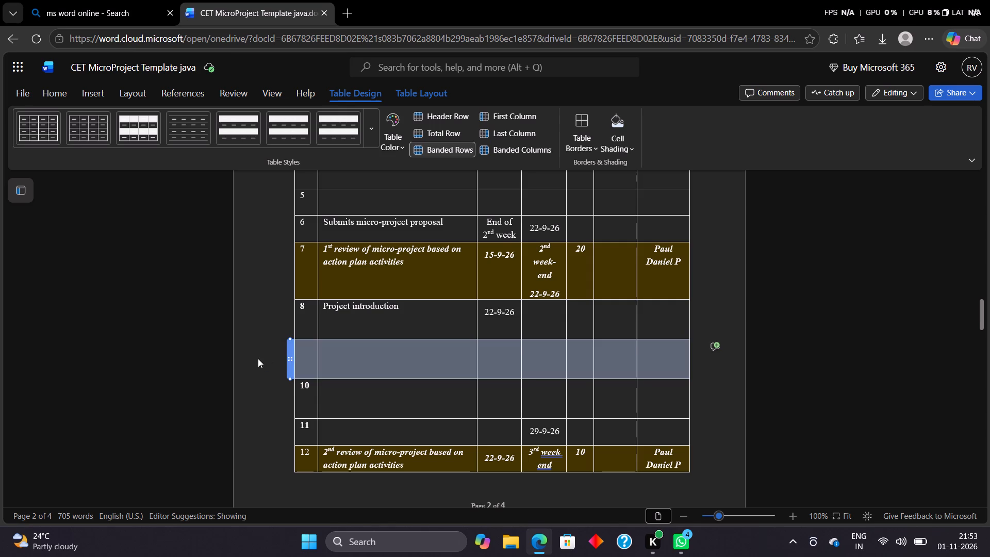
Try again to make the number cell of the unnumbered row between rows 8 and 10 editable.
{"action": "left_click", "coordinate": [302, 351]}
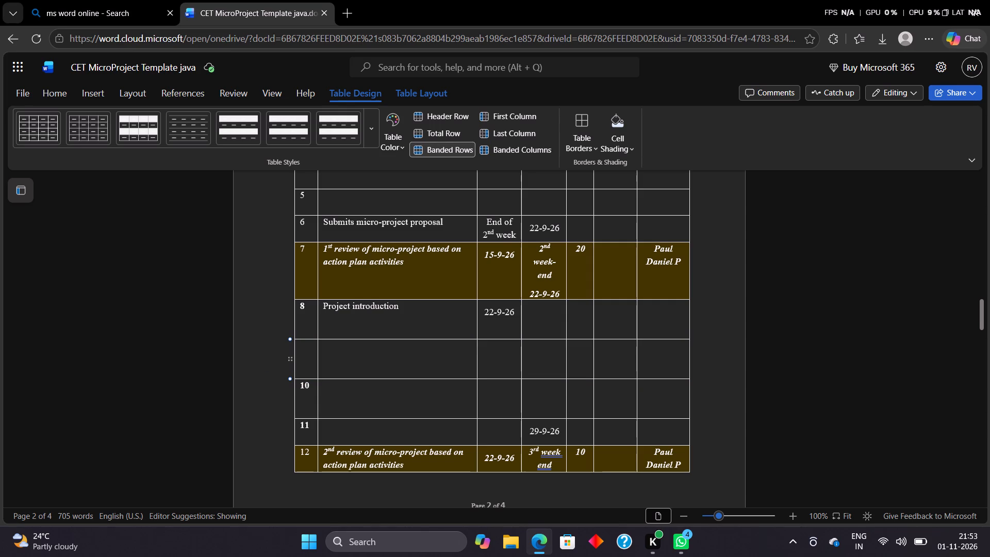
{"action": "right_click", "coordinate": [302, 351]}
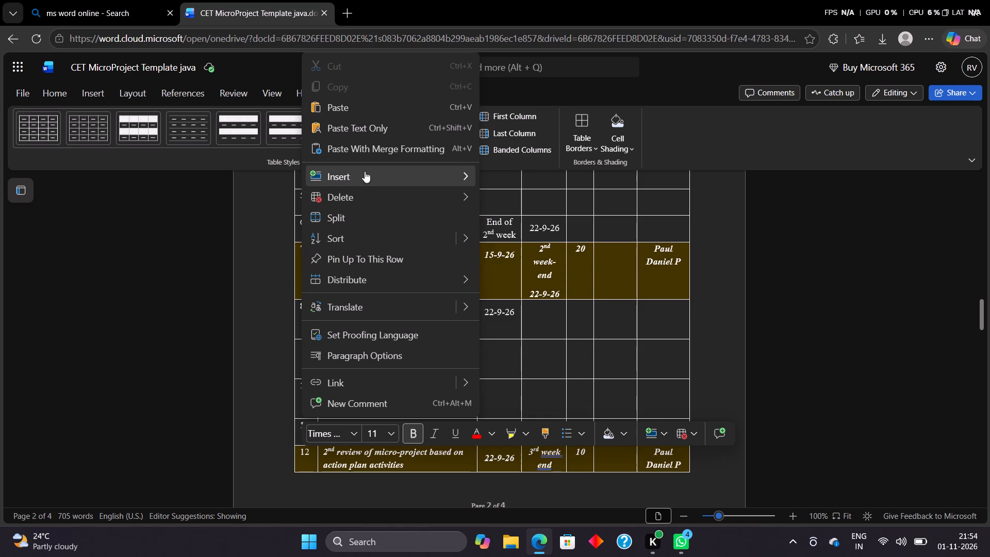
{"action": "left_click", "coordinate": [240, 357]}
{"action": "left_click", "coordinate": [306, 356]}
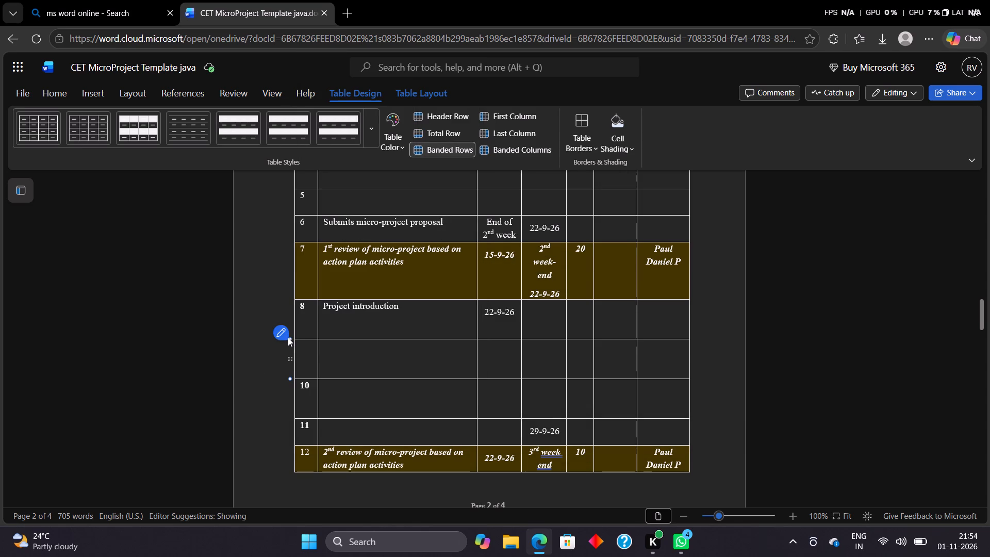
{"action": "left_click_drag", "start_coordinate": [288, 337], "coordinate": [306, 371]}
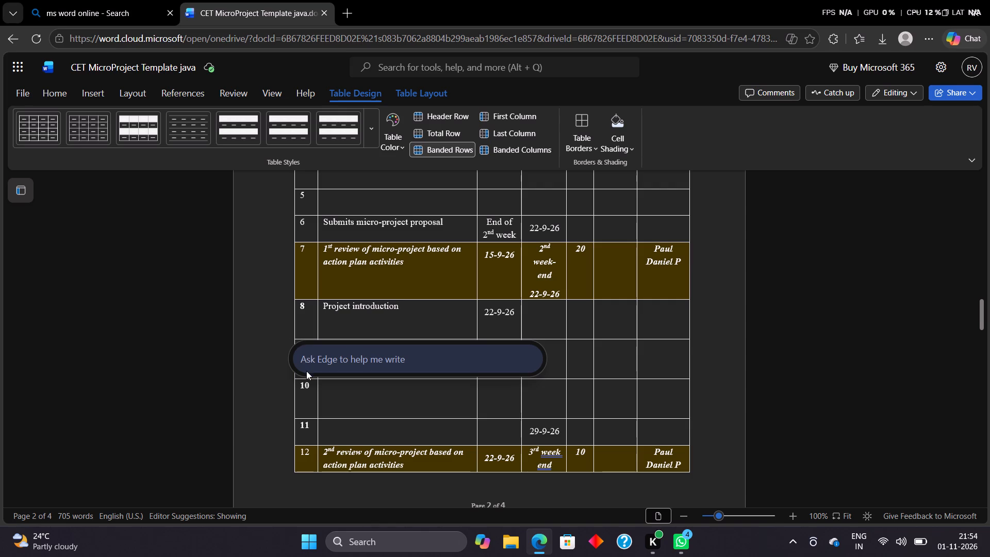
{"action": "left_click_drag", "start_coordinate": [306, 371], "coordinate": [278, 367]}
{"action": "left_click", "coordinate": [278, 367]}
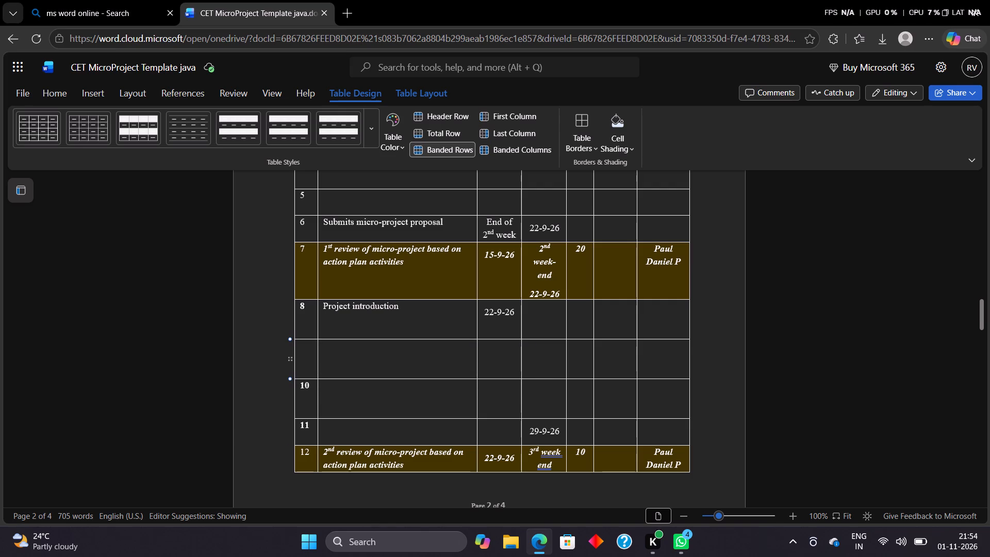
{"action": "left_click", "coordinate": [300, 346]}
Remove the extra blank line from the activity cell of the unnumbered row below row 8.
{"action": "left_click", "coordinate": [329, 353]}
{"action": "key", "text": "Return"}
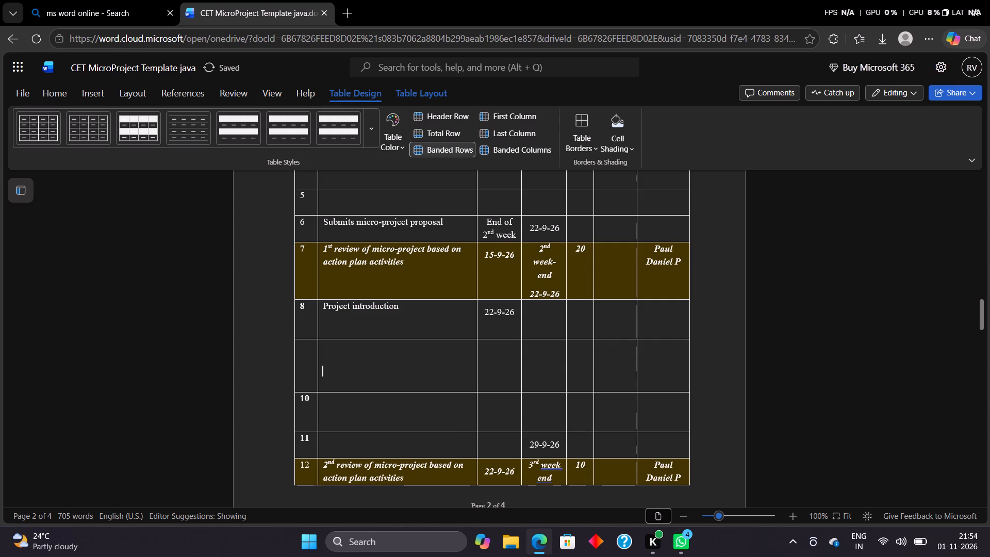
{"action": "key", "text": "BackSpace"}
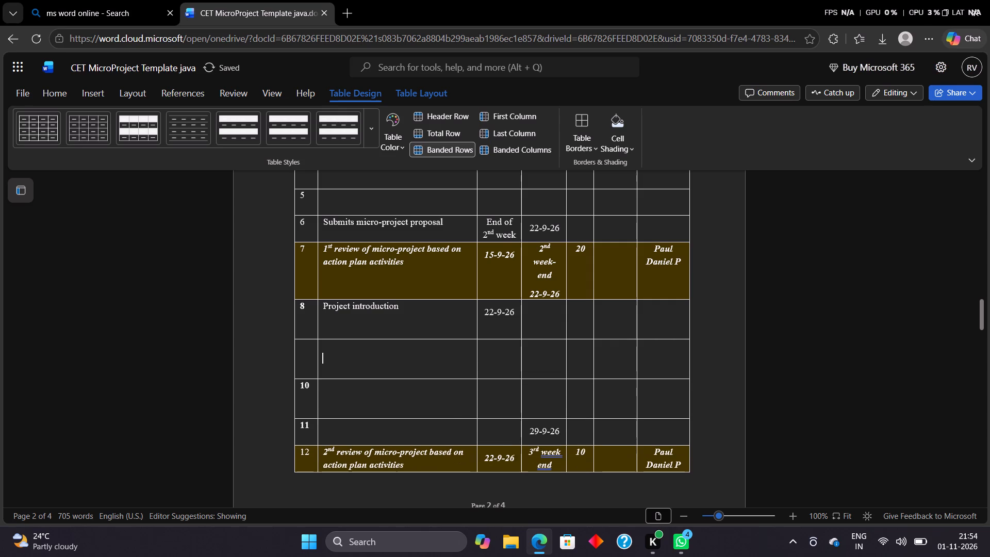
{"action": "key", "text": "BackSpace"}
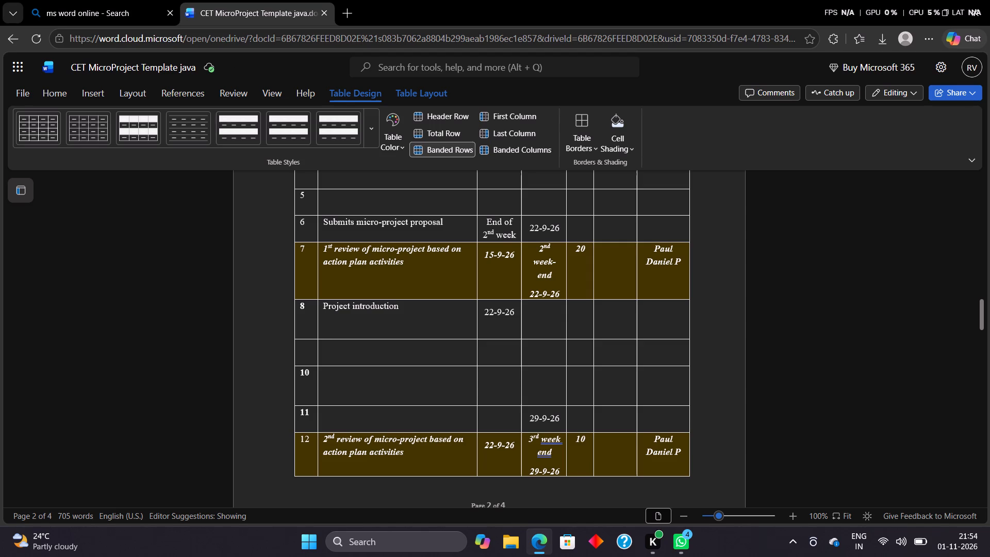
Enter "Information Gathering" as the activity in the unnumbered row between rows 8 and 10.
{"action": "type", "text": "Information"}
{"action": "key", "text": "space"}
{"action": "type", "text": "Gs"}
{"action": "key", "text": "BackSpace"}
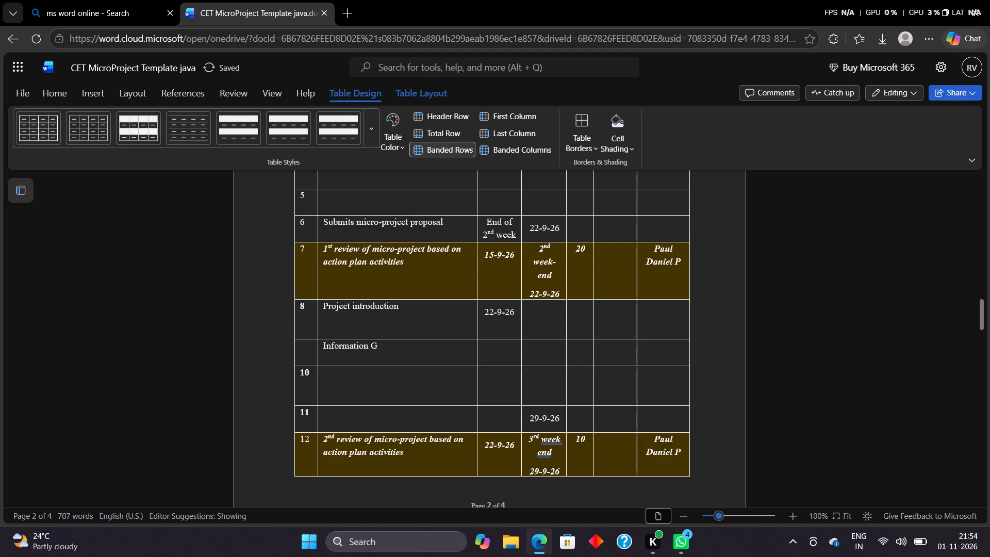
{"action": "type", "text": "athe"}
{"action": "type", "text": "ring"}
{"action": "key", "text": "space"}
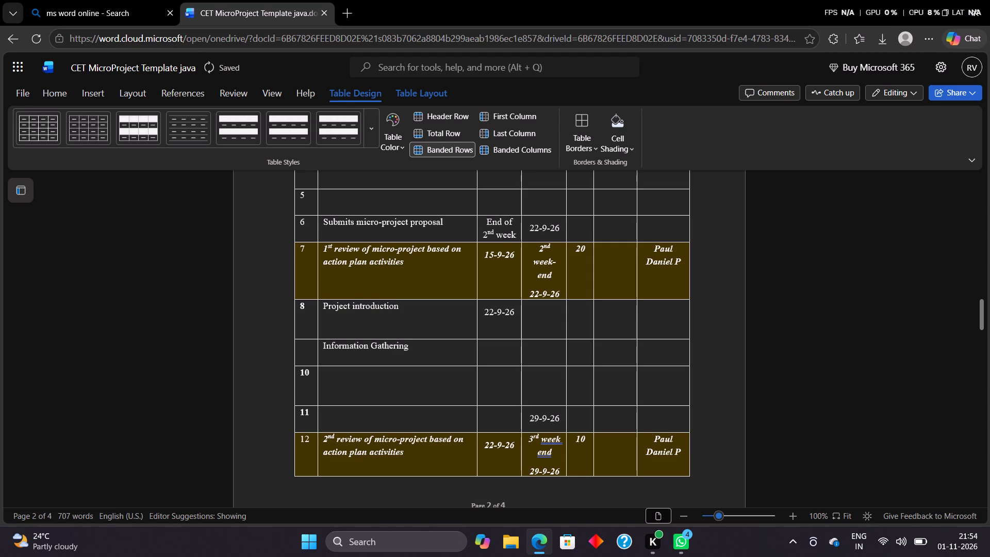
Remove the extra blank line from row 10's activity cell and enter "Proposed Solution" there.
{"action": "left_click", "coordinate": [323, 380]}
{"action": "key", "text": "BackSpace"}
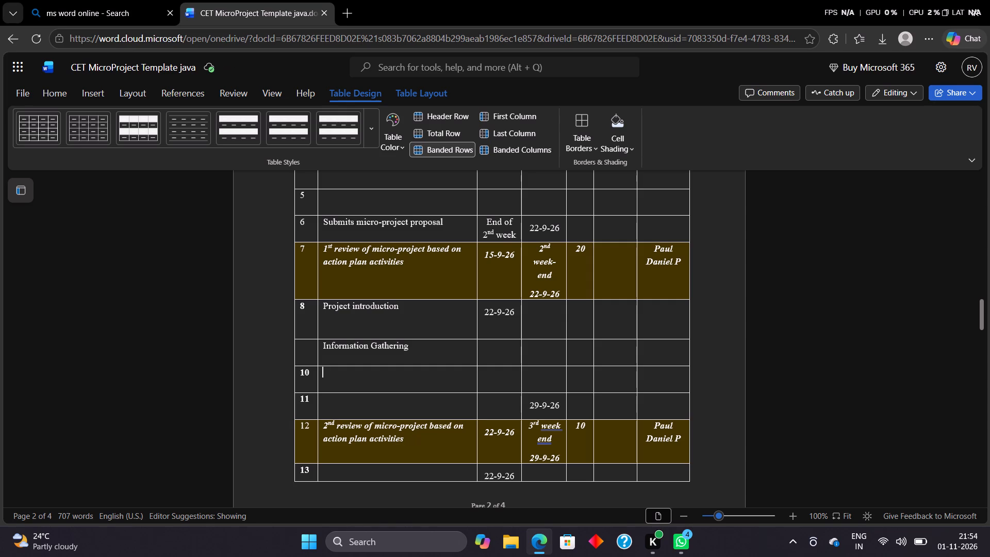
{"action": "type", "text": "Proposed"}
{"action": "key", "text": "space"}
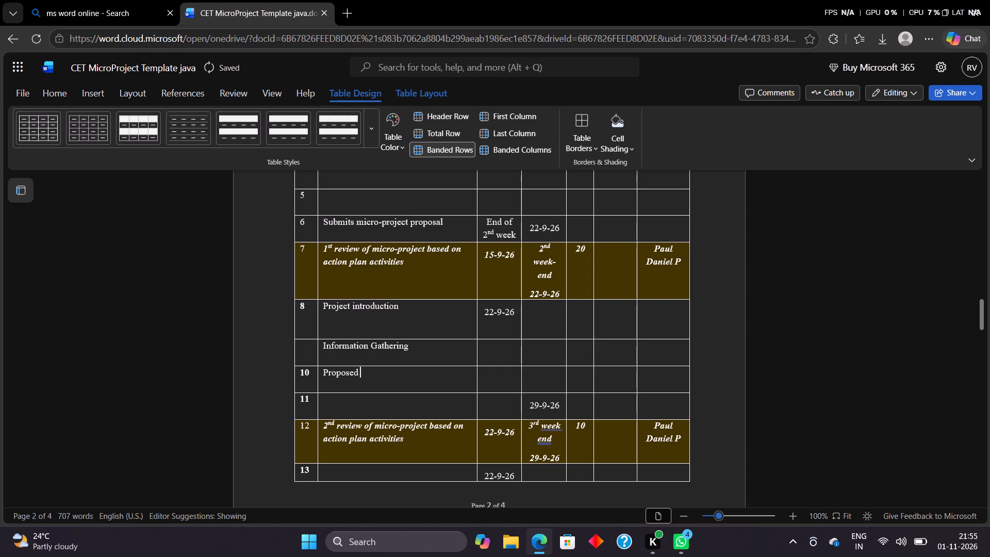
{"action": "type", "text": "Solution"}
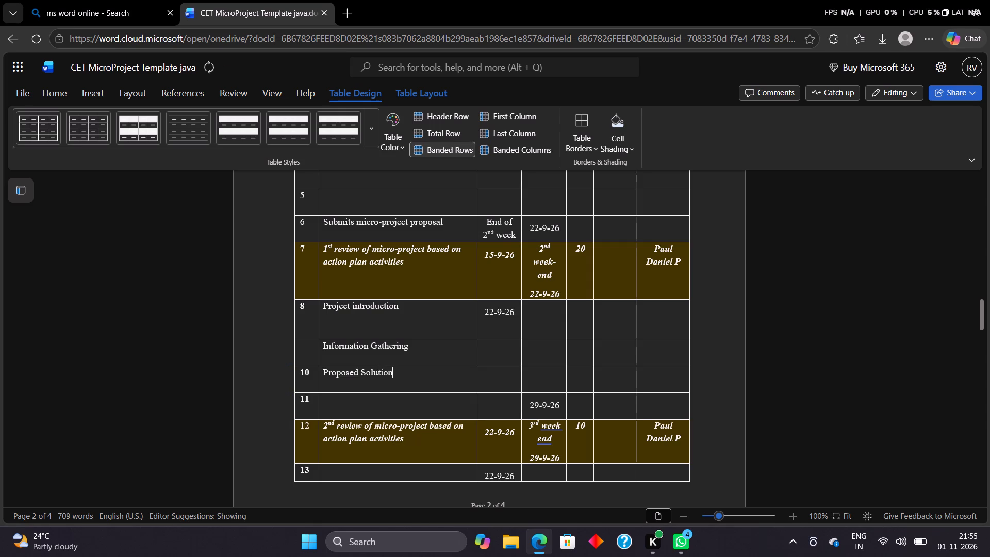
Enter "Current Progress" as the activity in row 11 of the Proposed Action Plan table.
{"action": "left_click", "coordinate": [326, 400]}
{"action": "type", "text": "Current"}
{"action": "key", "text": "space"}
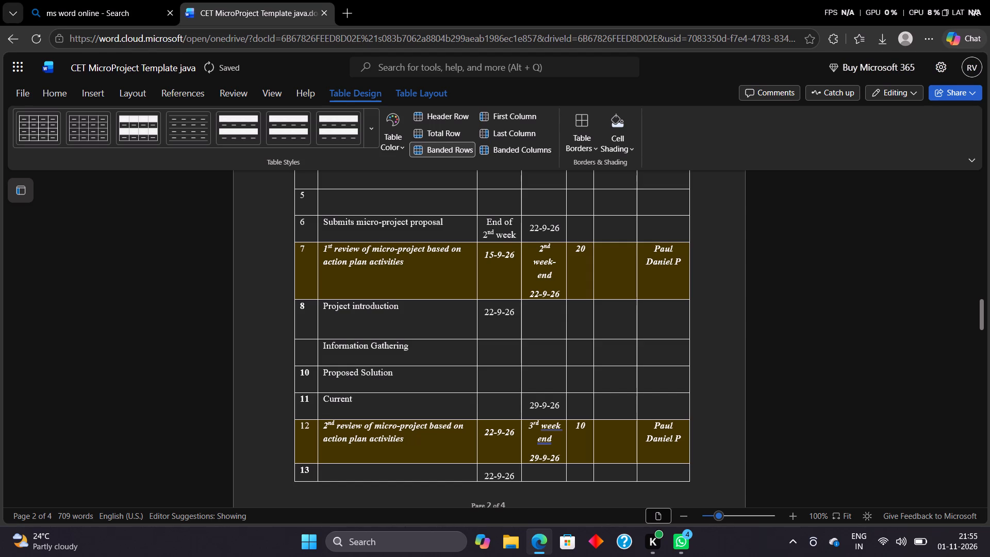
{"action": "type", "text": "Progress"}
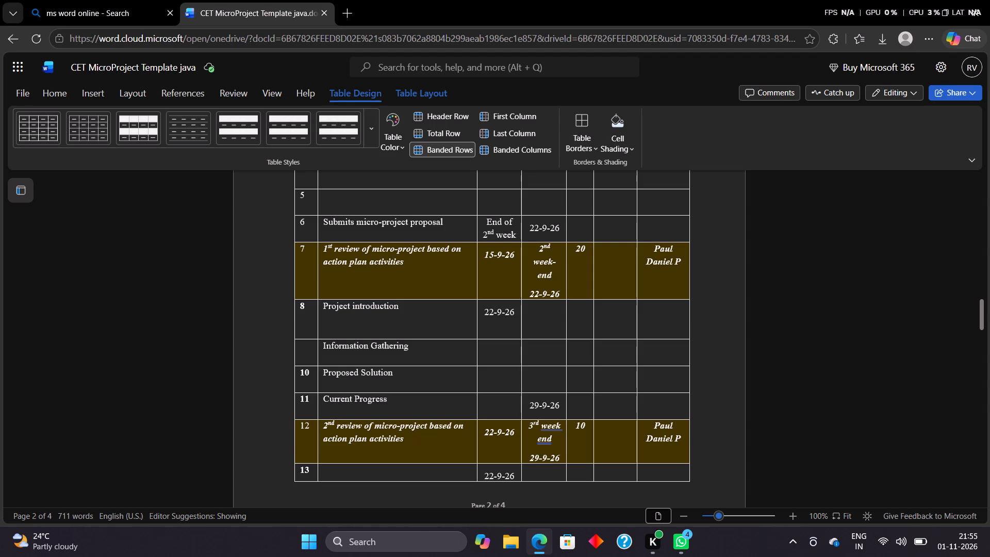
Review the Rationale, Information Gathering and Proposed Methodology sections and the first rows of the Proposed Action Plan table.
{"action": "scroll", "coordinate": [252, 373], "scroll_direction": "down", "scroll_amount": 1}
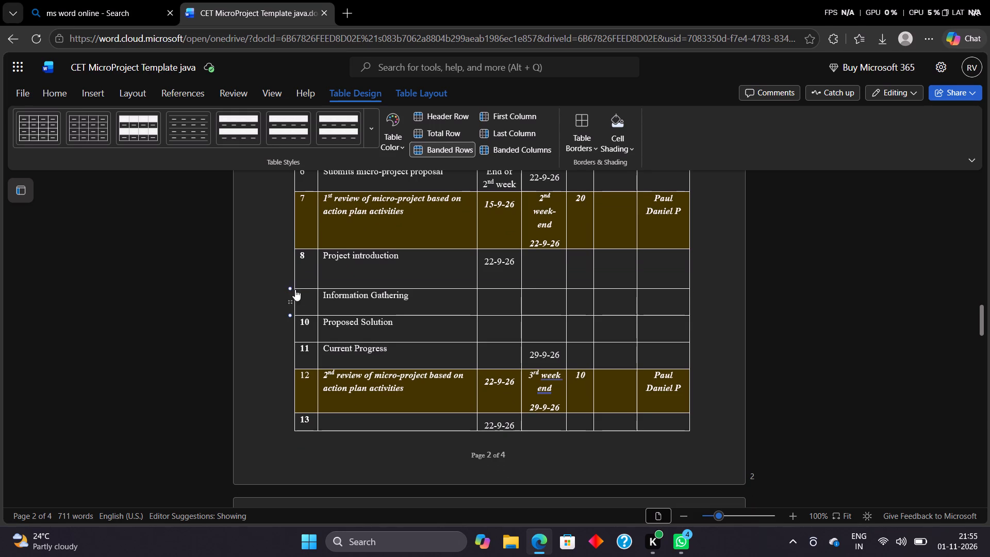
{"action": "scroll", "coordinate": [276, 273], "scroll_direction": "up", "scroll_amount": 8}
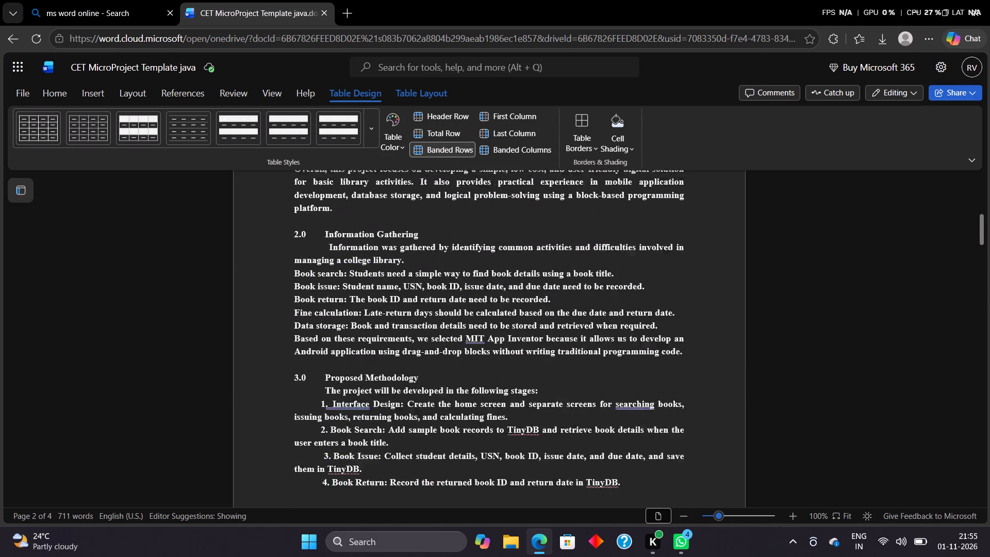
{"action": "scroll", "coordinate": [276, 273], "scroll_direction": "up", "scroll_amount": 1}
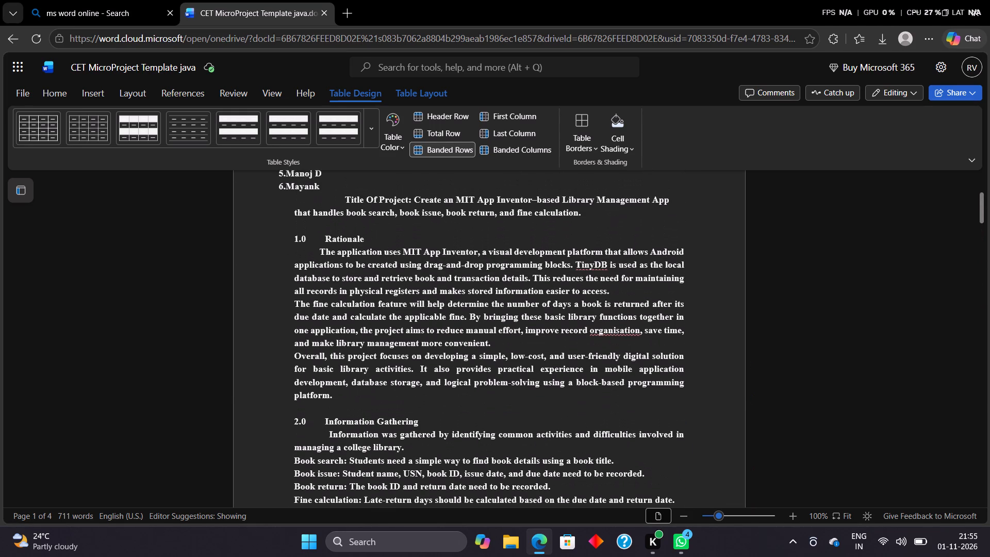
{"action": "scroll", "coordinate": [276, 273], "scroll_direction": "down", "scroll_amount": 2}
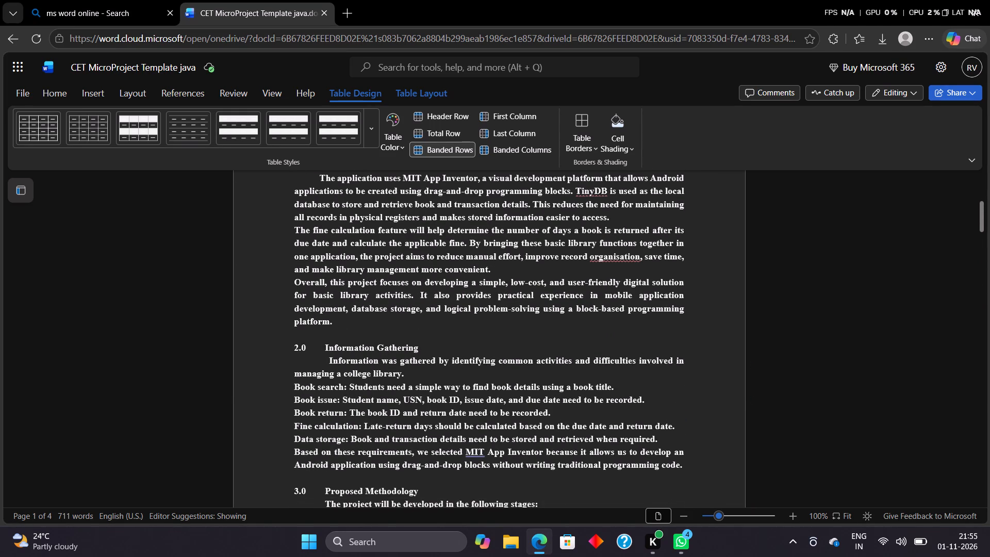
{"action": "scroll", "coordinate": [276, 273], "scroll_direction": "down", "scroll_amount": 4}
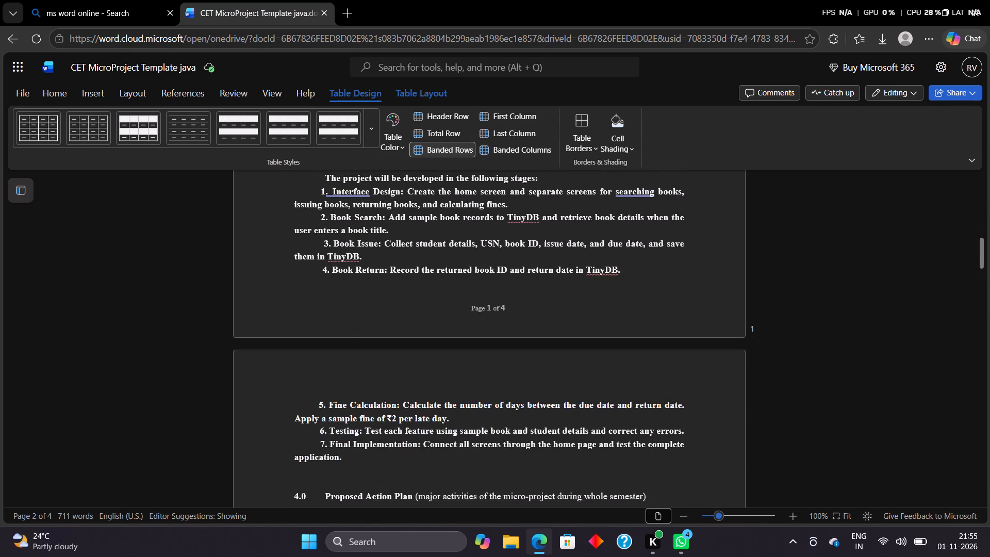
{"action": "scroll", "coordinate": [276, 273], "scroll_direction": "down", "scroll_amount": 3}
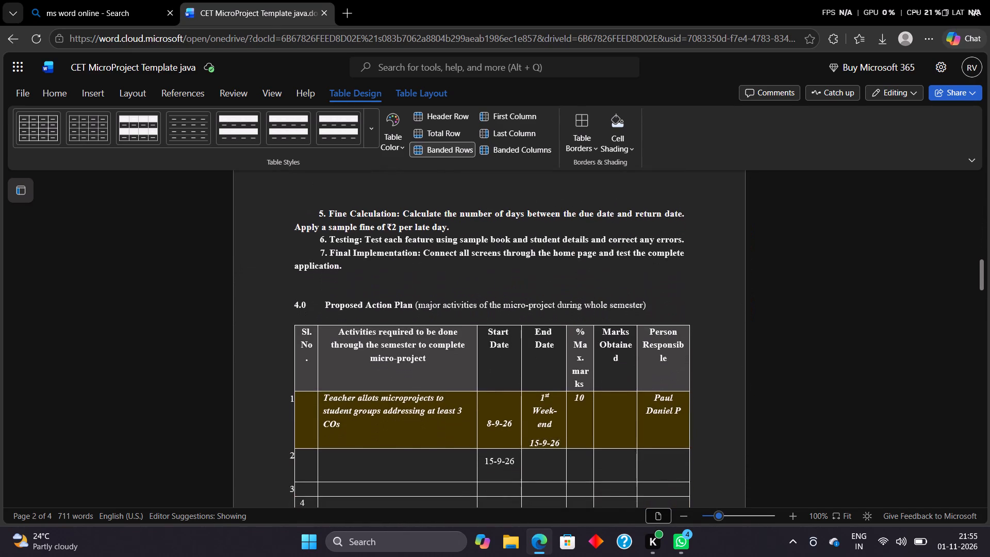
{"action": "scroll", "coordinate": [276, 273], "scroll_direction": "down", "scroll_amount": 2}
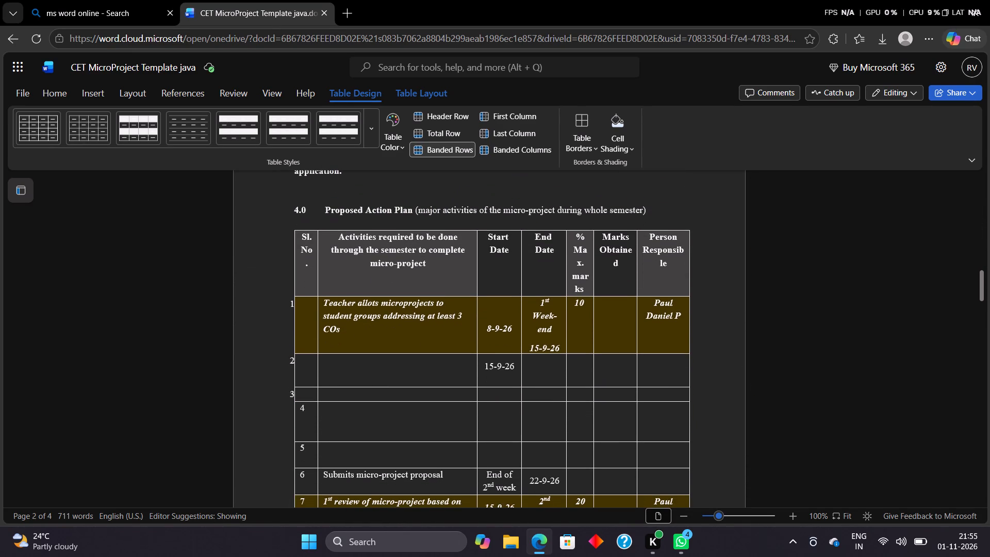
{"action": "scroll", "coordinate": [276, 273], "scroll_direction": "down", "scroll_amount": 2}
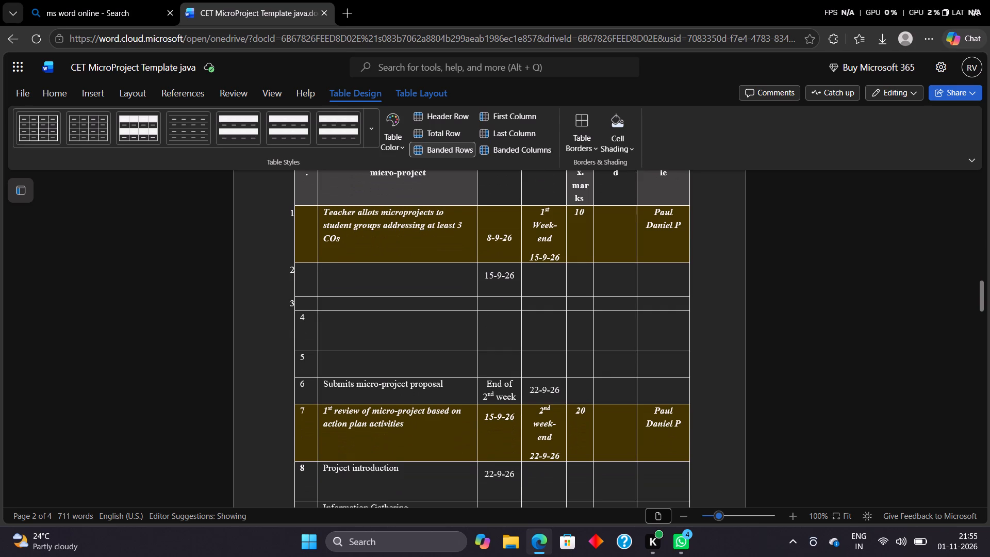
{"action": "scroll", "coordinate": [276, 273], "scroll_direction": "down", "scroll_amount": 3}
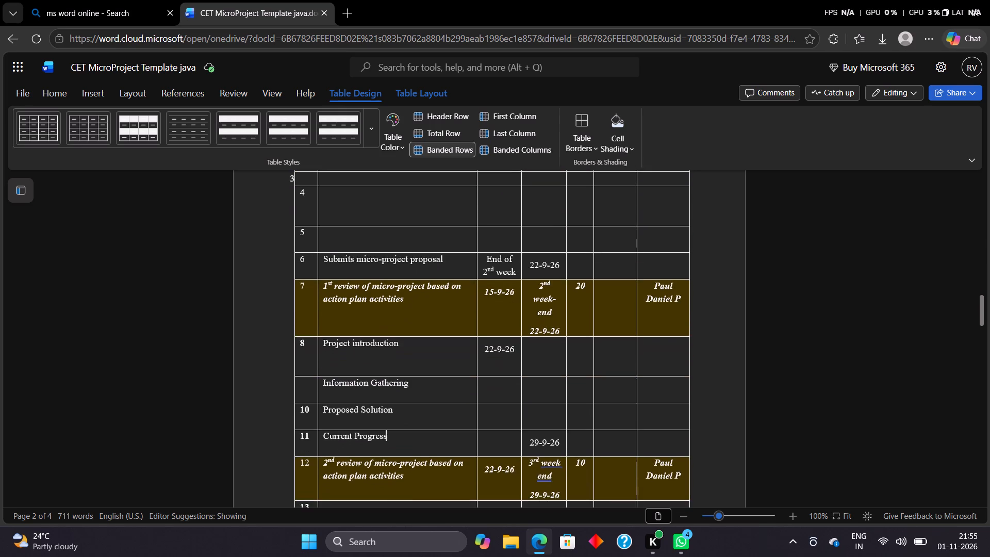
Examine the remaining Proposed Action Plan rows and the Tentative Resources Required table at the document's end.
{"action": "scroll", "coordinate": [276, 273], "scroll_direction": "down", "scroll_amount": 4}
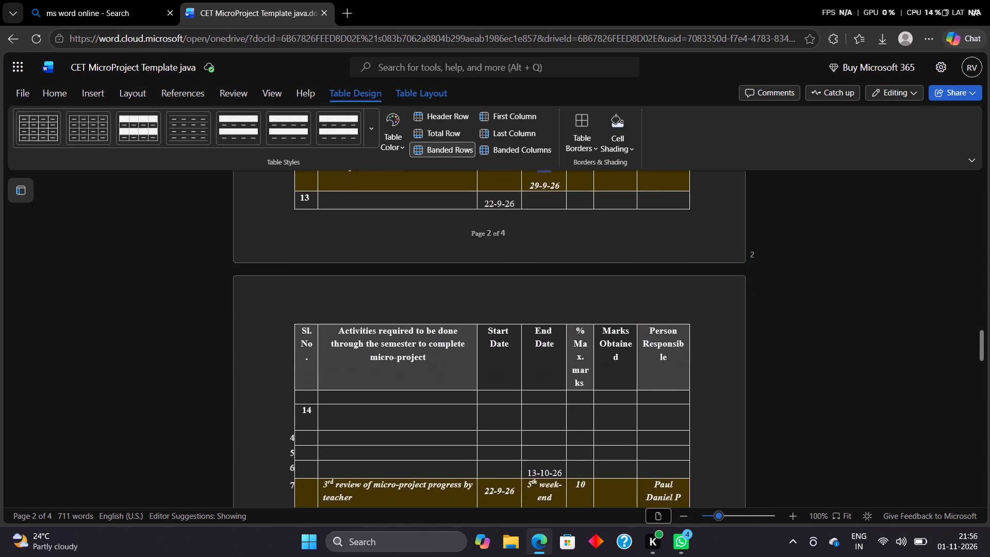
{"action": "scroll", "coordinate": [276, 273], "scroll_direction": "down", "scroll_amount": 3}
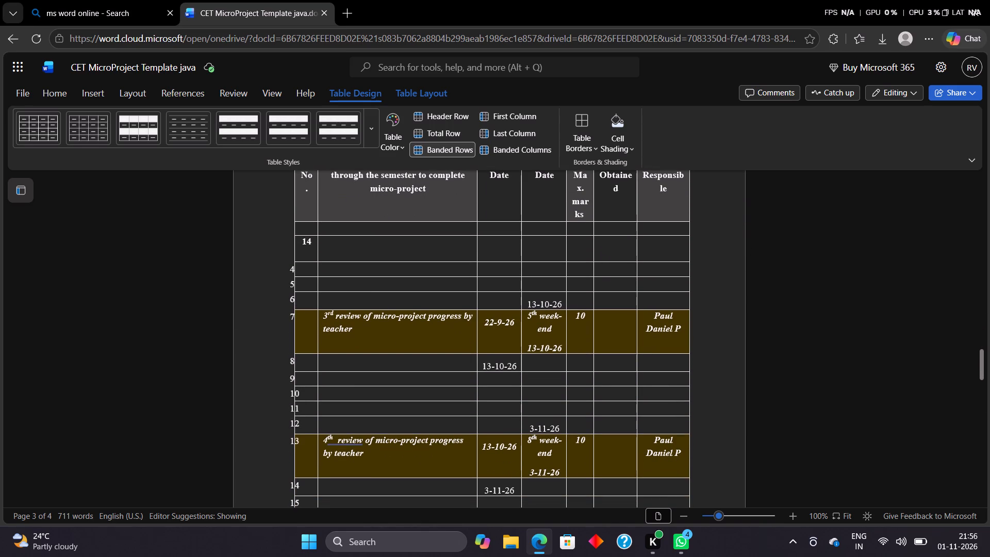
{"action": "scroll", "coordinate": [276, 273], "scroll_direction": "down", "scroll_amount": 6}
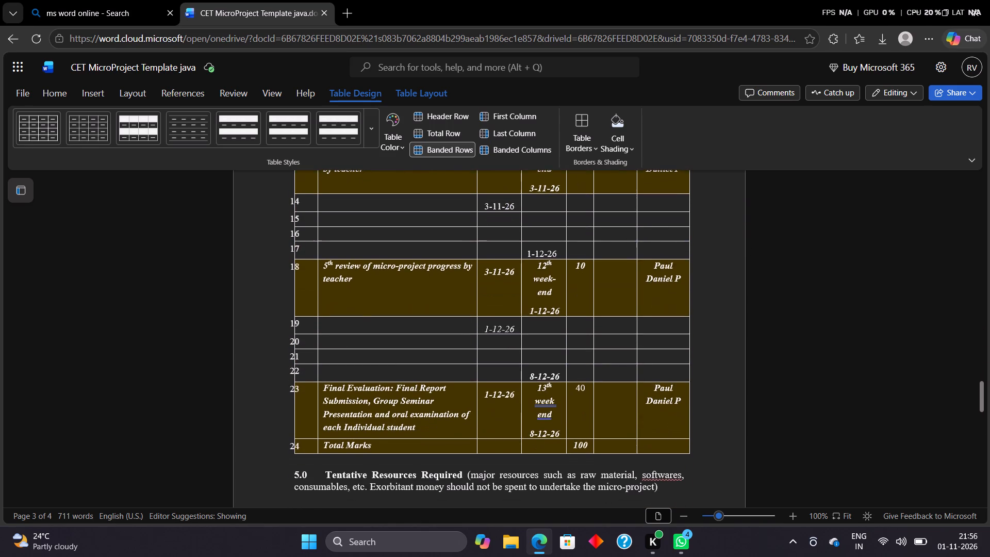
{"action": "scroll", "coordinate": [276, 273], "scroll_direction": "down", "scroll_amount": 4}
{"action": "scroll", "coordinate": [276, 273], "scroll_direction": "up", "scroll_amount": 2}
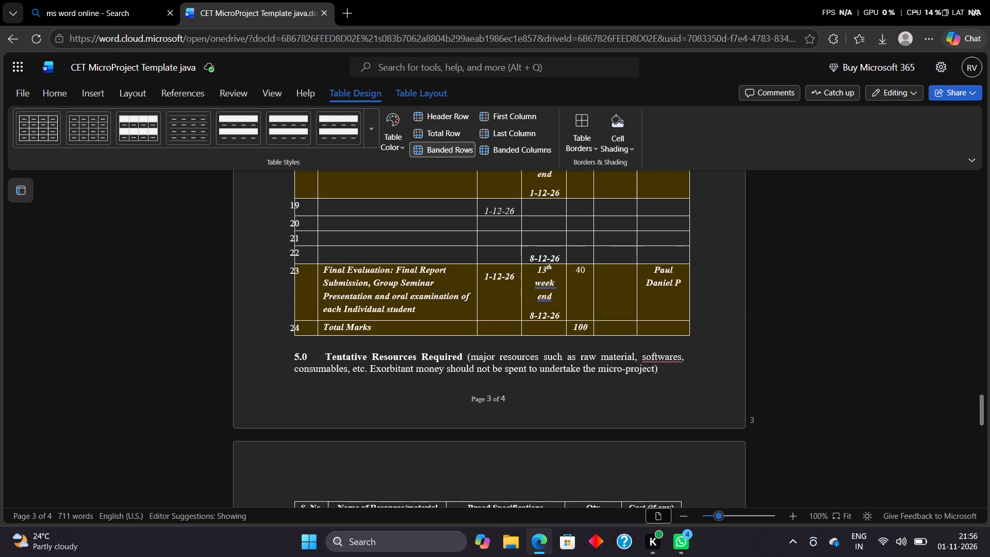
{"action": "scroll", "coordinate": [276, 273], "scroll_direction": "down", "scroll_amount": 3}
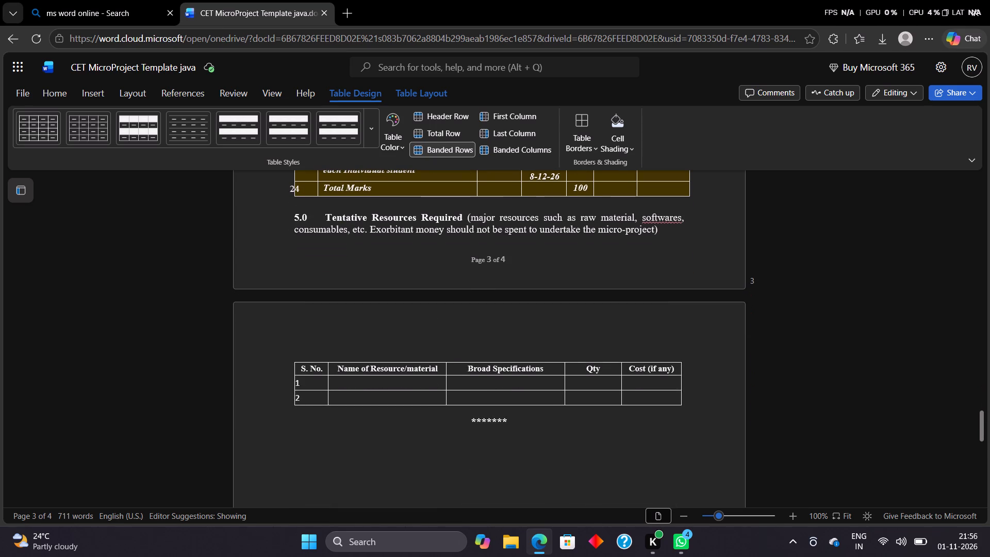
Look back through the action plan and the text sections up to the team member list on the first page.
{"action": "scroll", "coordinate": [276, 273], "scroll_direction": "up", "scroll_amount": 2}
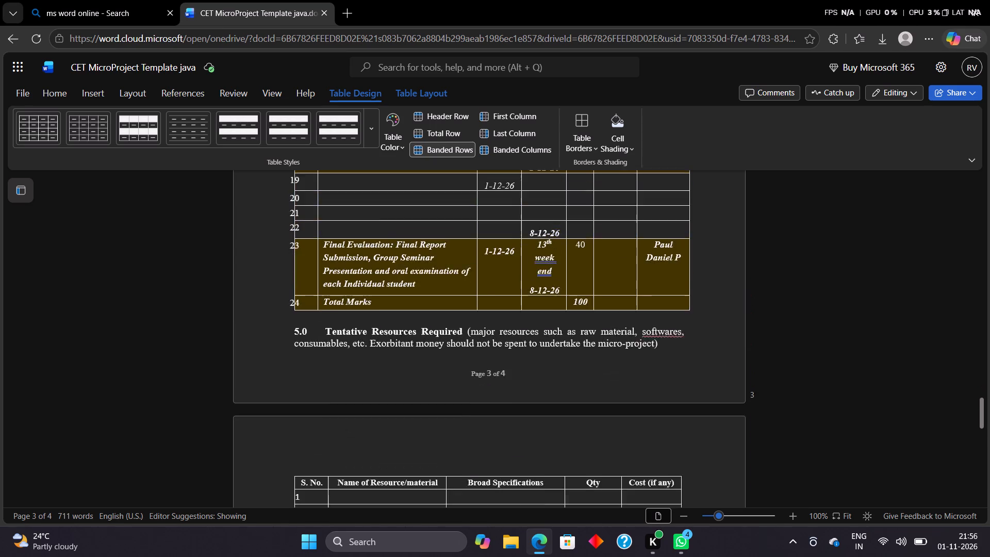
{"action": "scroll", "coordinate": [276, 273], "scroll_direction": "up", "scroll_amount": 3}
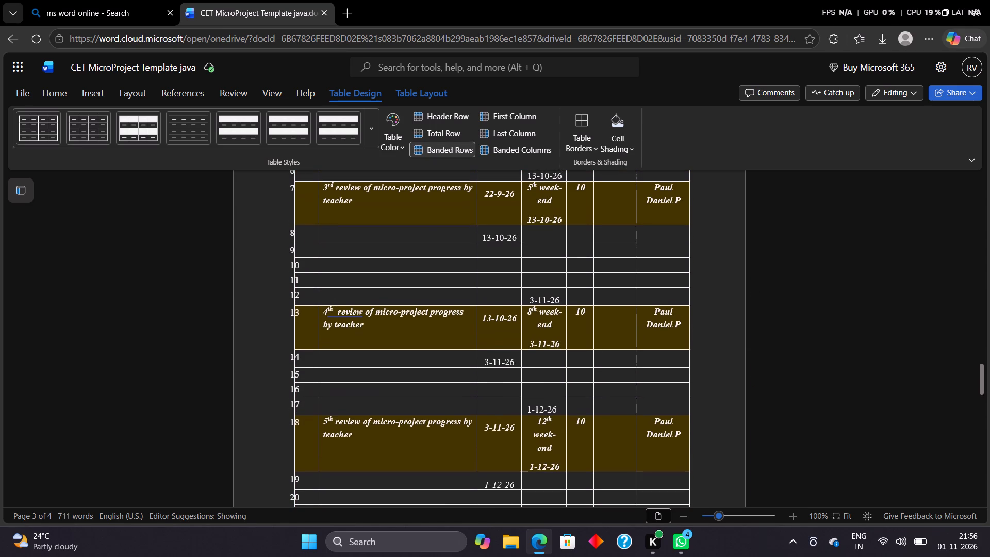
{"action": "scroll", "coordinate": [276, 273], "scroll_direction": "up", "scroll_amount": 5}
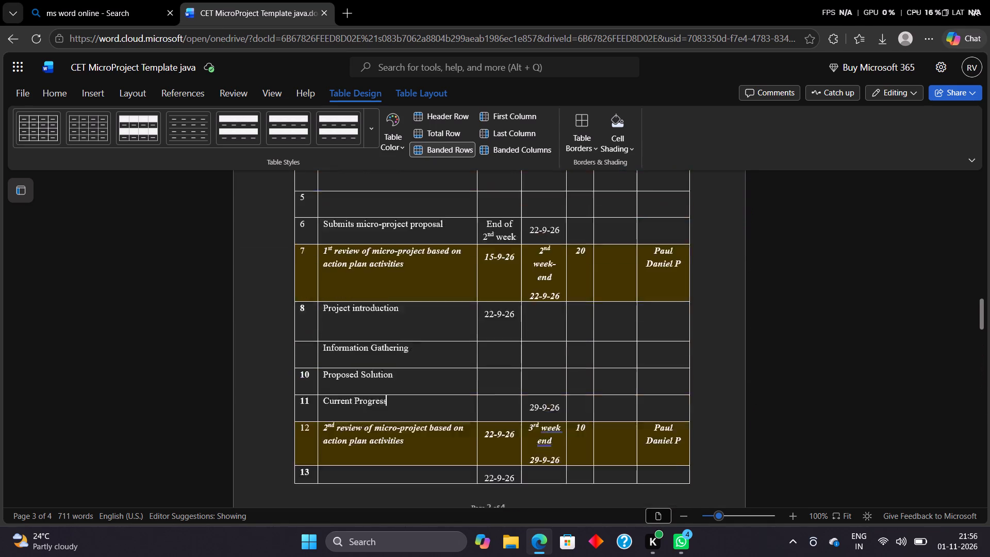
{"action": "scroll", "coordinate": [276, 273], "scroll_direction": "up", "scroll_amount": 1}
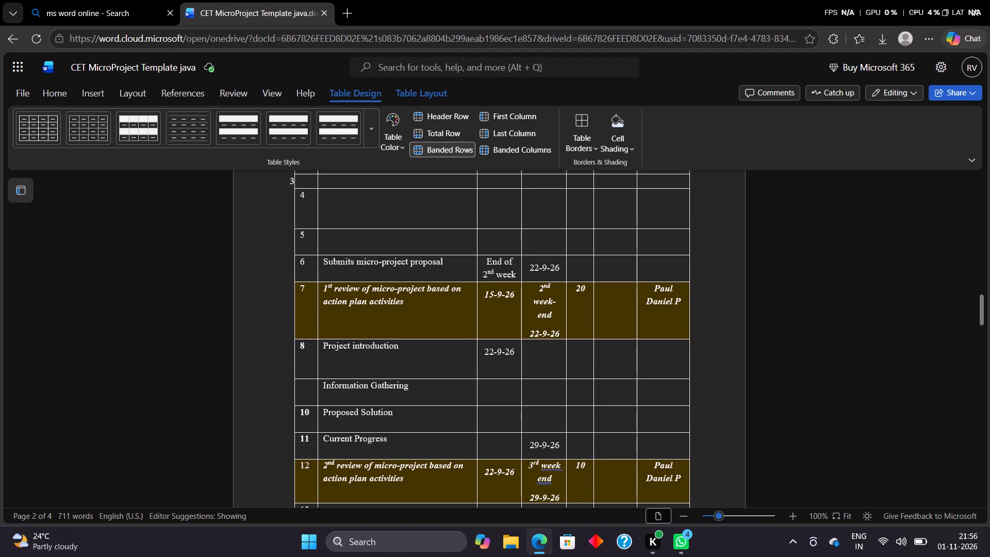
{"action": "scroll", "coordinate": [291, 310], "scroll_direction": "up", "scroll_amount": 2}
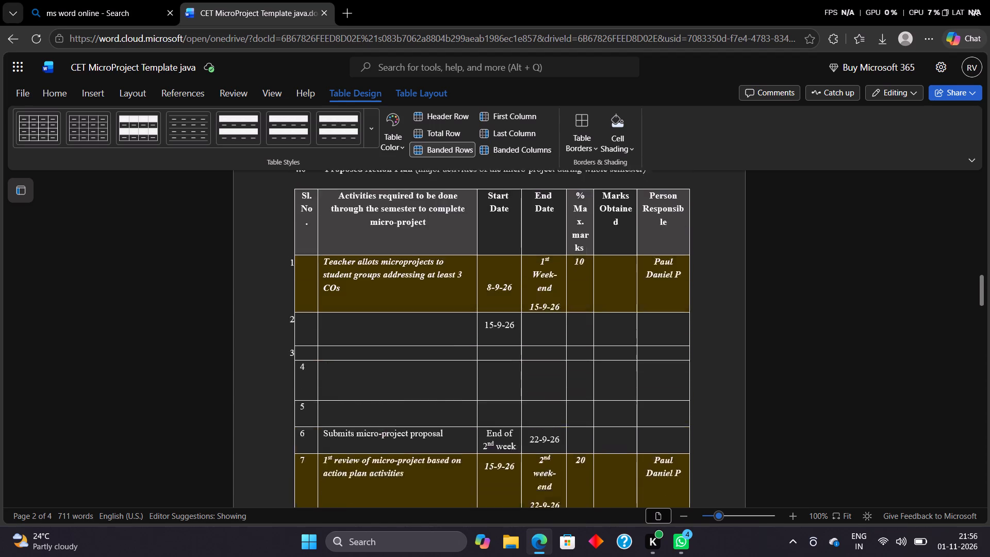
{"action": "scroll", "coordinate": [291, 310], "scroll_direction": "up", "scroll_amount": 5}
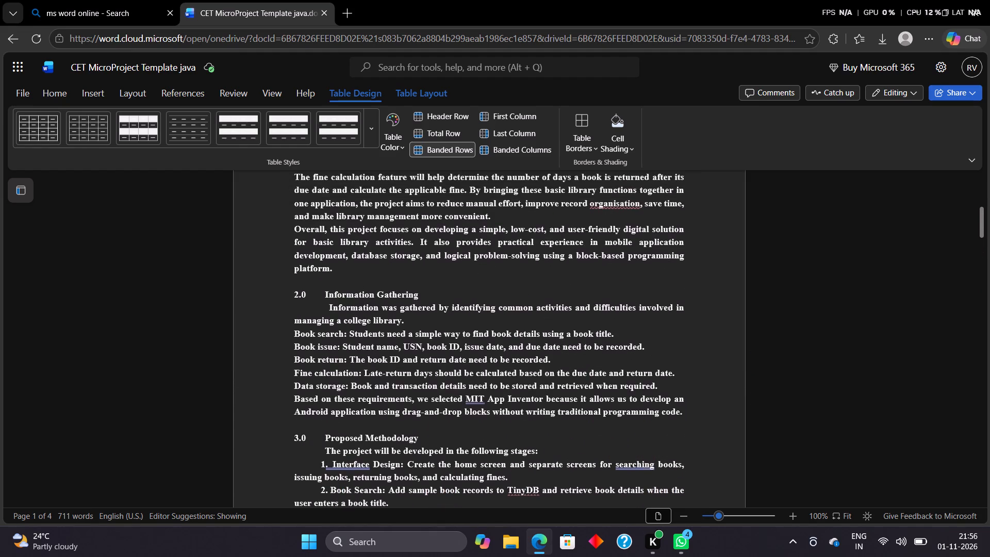
{"action": "scroll", "coordinate": [291, 310], "scroll_direction": "up", "scroll_amount": 4}
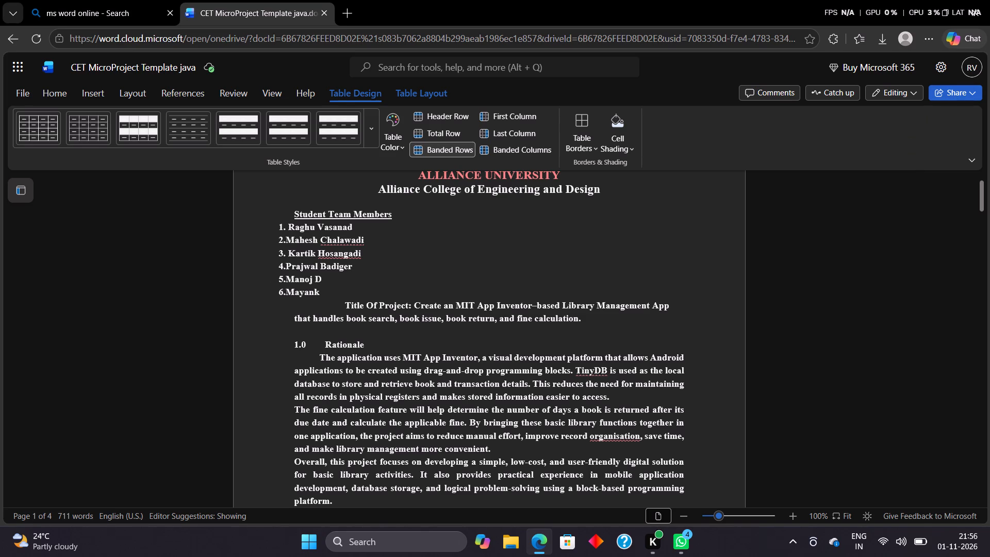
Export the micro-project document as a PDF and download it.
{"action": "left_click", "coordinate": [24, 101]}
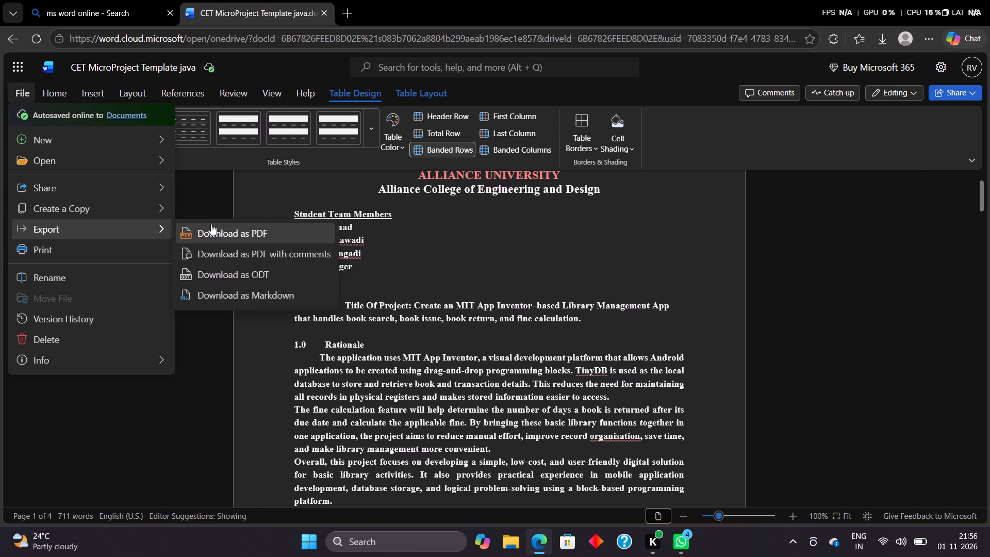
{"action": "left_click", "coordinate": [211, 224]}
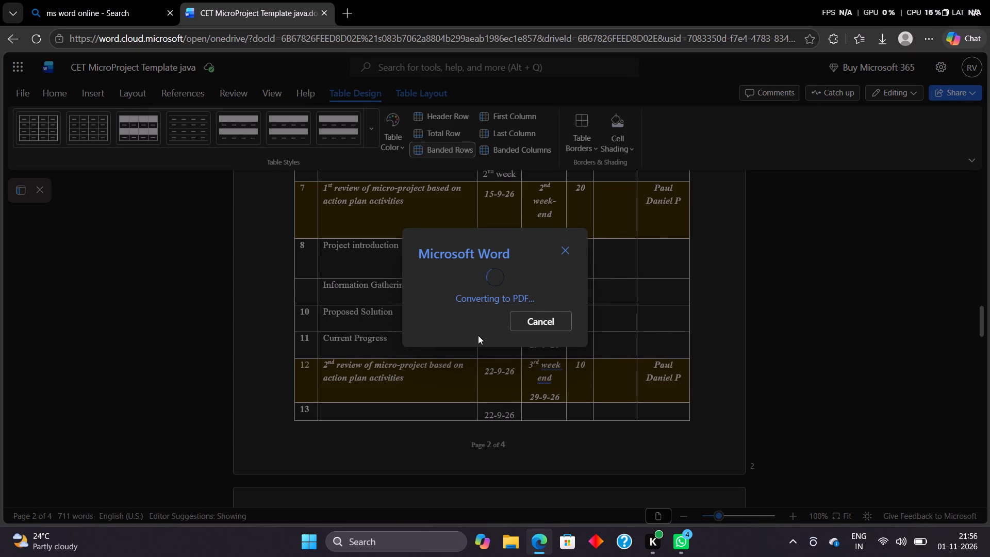
{"action": "left_click", "coordinate": [488, 320]}
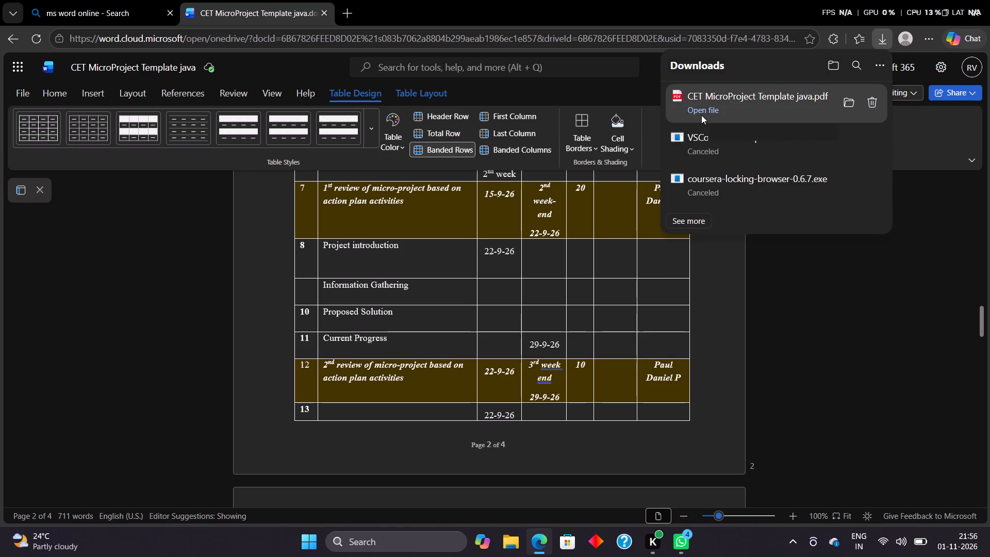
Open the downloaded CET MicroProject Template java PDF to check its first page, and return to the top of the online Word document.
{"action": "left_click", "coordinate": [701, 115]}
{"action": "scroll", "coordinate": [581, 207], "scroll_direction": "down", "scroll_amount": 2}
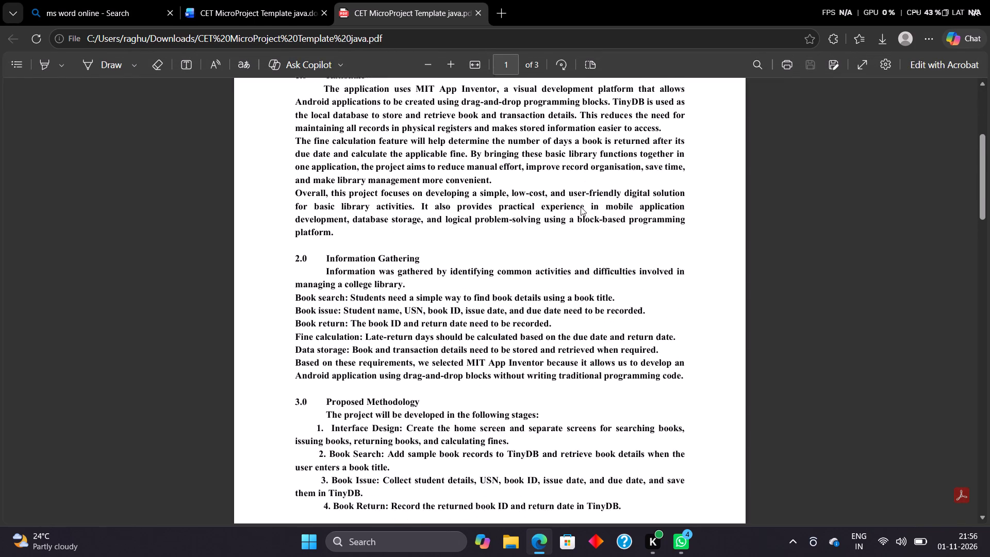
{"action": "scroll", "coordinate": [581, 207], "scroll_direction": "down", "scroll_amount": 3}
{"action": "scroll", "coordinate": [581, 207], "scroll_direction": "up", "scroll_amount": 6}
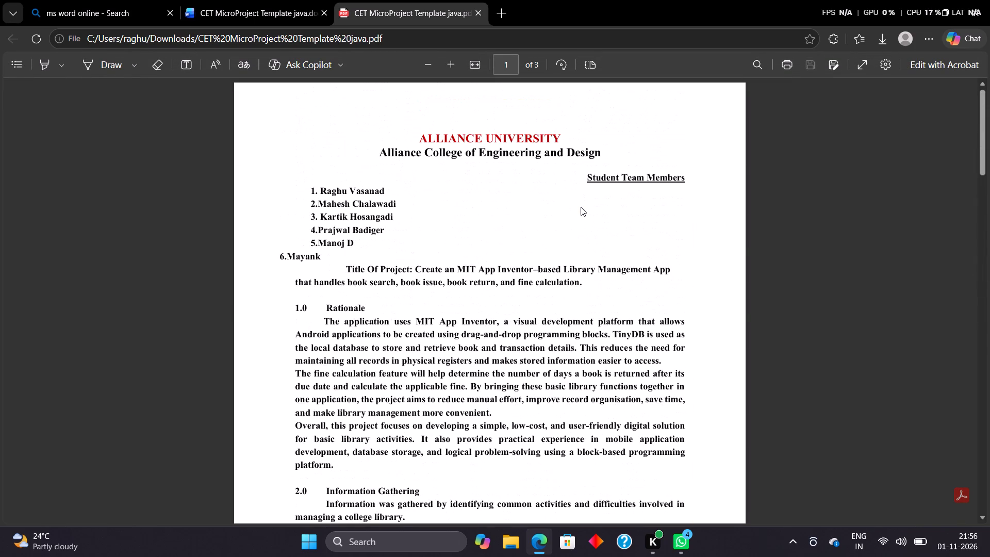
{"action": "scroll", "coordinate": [581, 207], "scroll_direction": "down", "scroll_amount": 2}
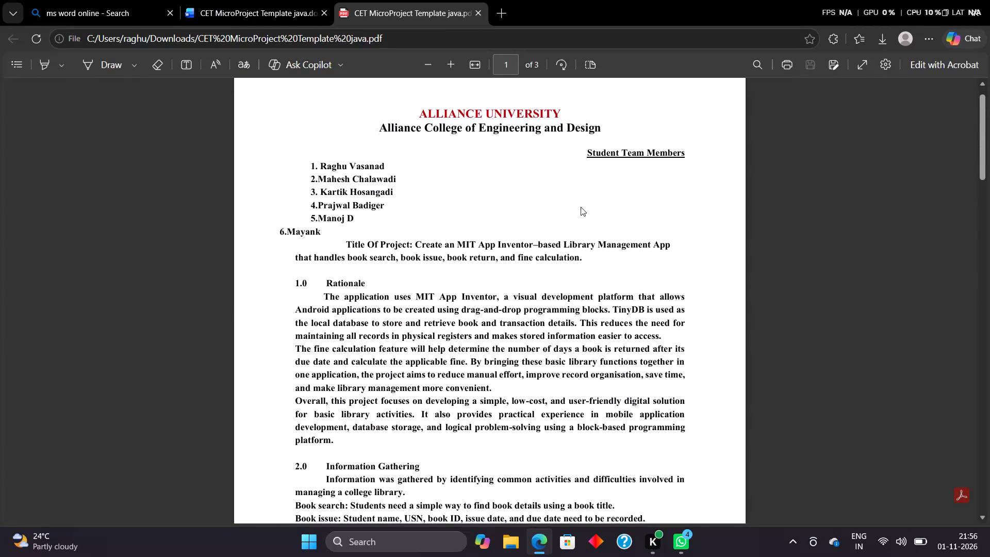
{"action": "scroll", "coordinate": [581, 207], "scroll_direction": "down", "scroll_amount": 2}
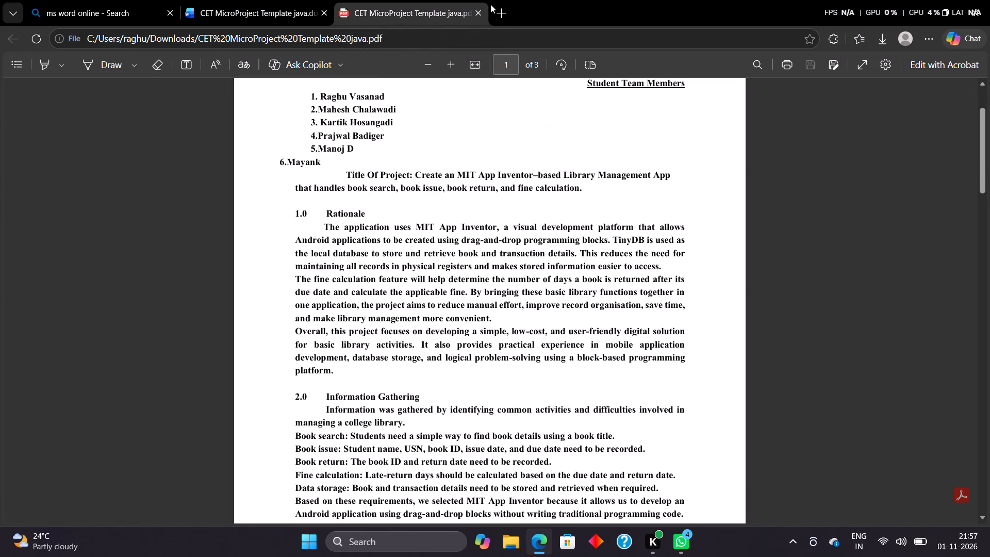
{"action": "left_click", "coordinate": [478, 13]}
{"action": "scroll", "coordinate": [426, 191], "scroll_direction": "up", "scroll_amount": 8}
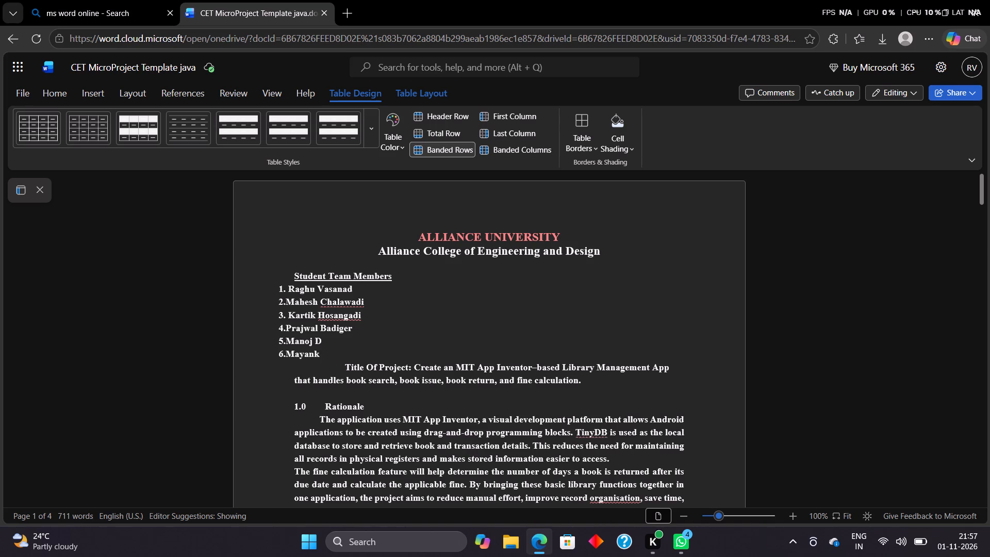
Switch to File Explorer and view the recent CET MicroProject Template java Word file, closing it after the check.
{"action": "left_click", "coordinate": [508, 537]}
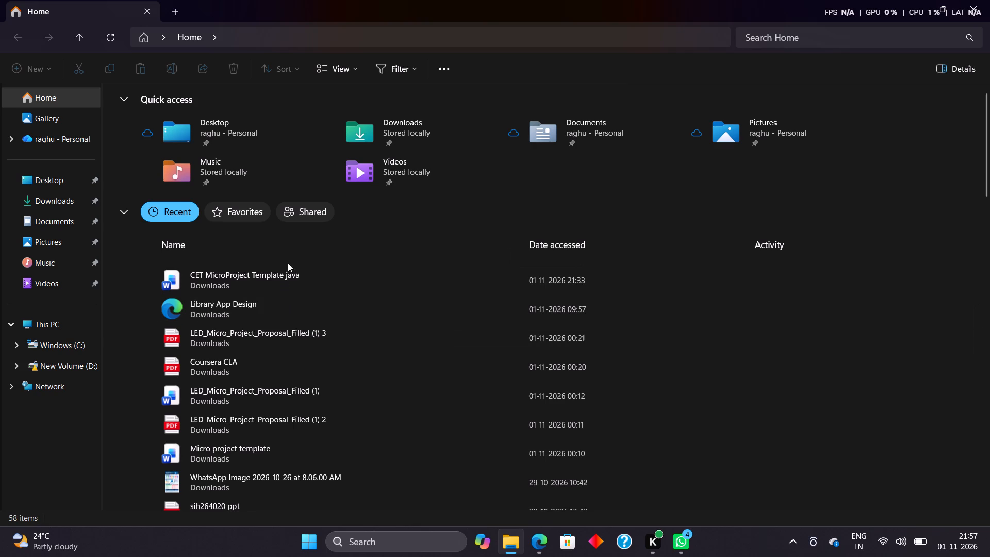
{"action": "double_click", "coordinate": [301, 275]}
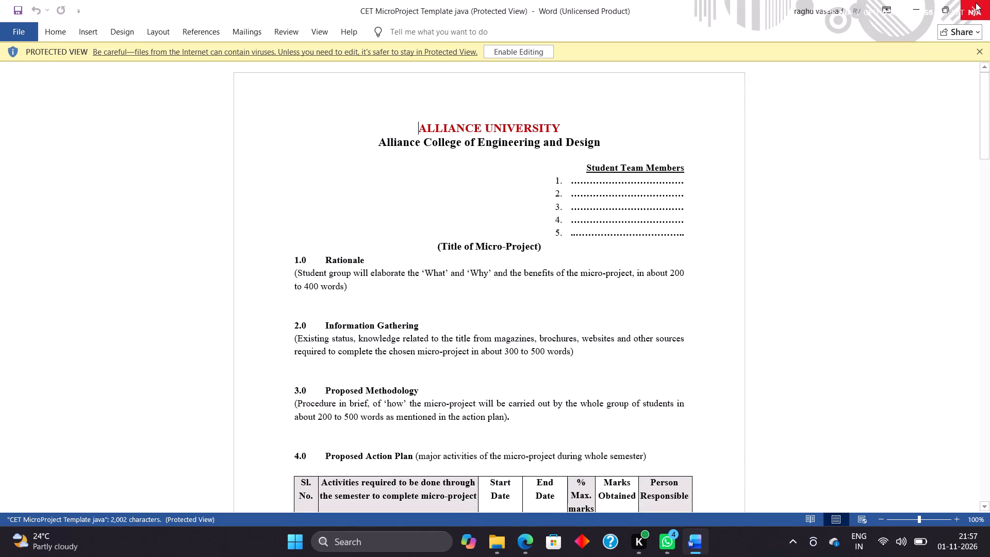
{"action": "left_click", "coordinate": [978, 6]}
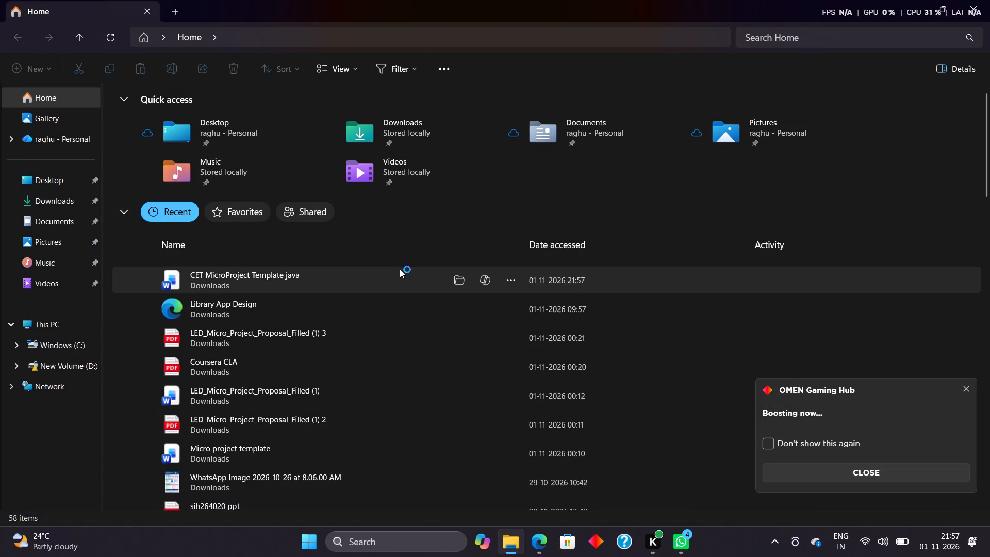
Open the CET MicroProject Template java PDF from the Downloads folder and examine its text sections and Proposed Action Plan table.
{"action": "left_click", "coordinate": [36, 195]}
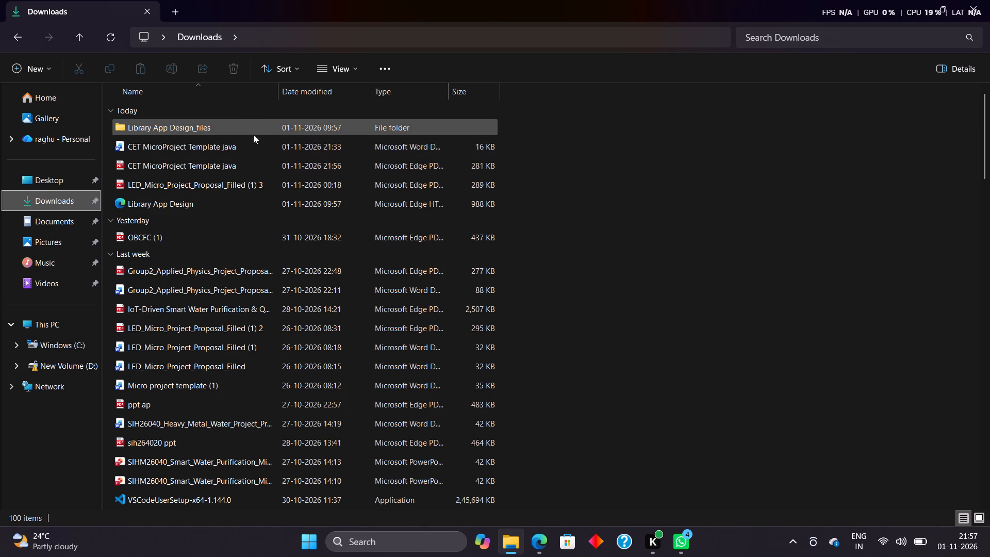
{"action": "double_click", "coordinate": [253, 166]}
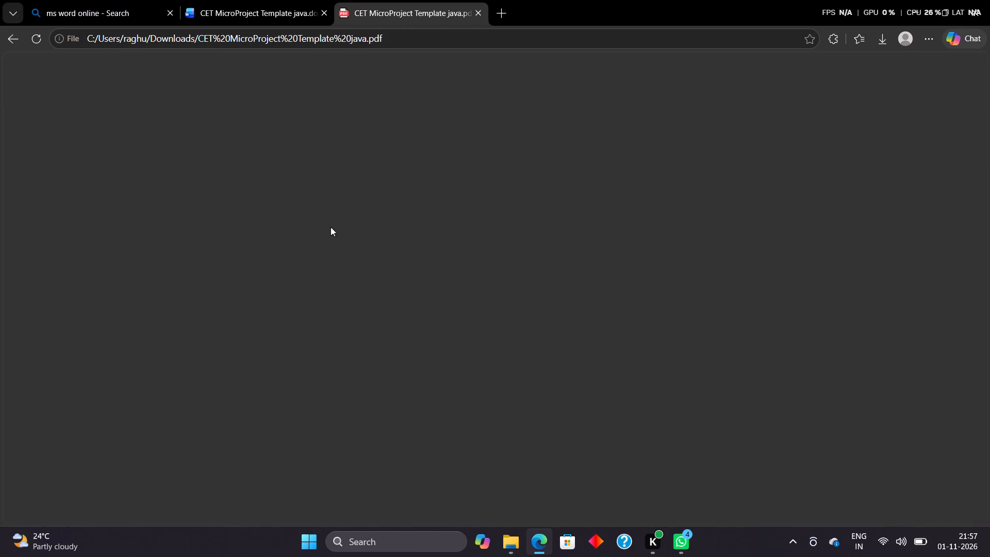
{"action": "scroll", "coordinate": [381, 309], "scroll_direction": "down", "scroll_amount": 2}
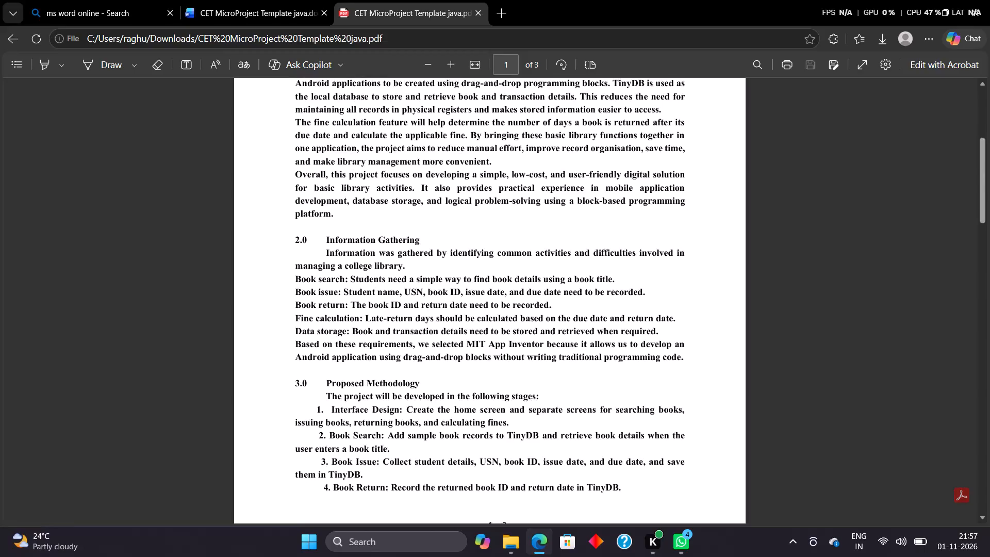
{"action": "scroll", "coordinate": [381, 309], "scroll_direction": "down", "scroll_amount": 7}
{"action": "scroll", "coordinate": [381, 309], "scroll_direction": "up", "scroll_amount": 4}
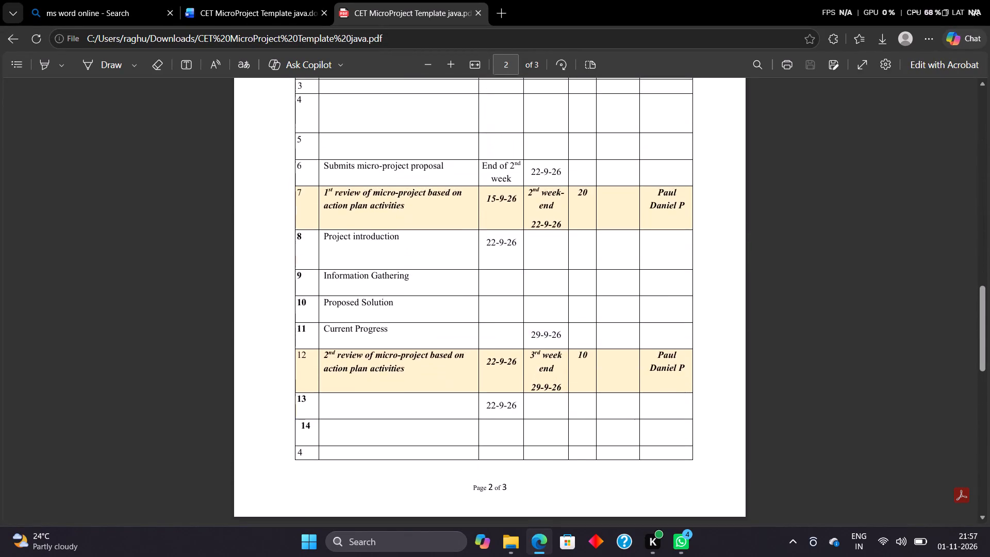
{"action": "scroll", "coordinate": [381, 309], "scroll_direction": "up", "scroll_amount": 1}
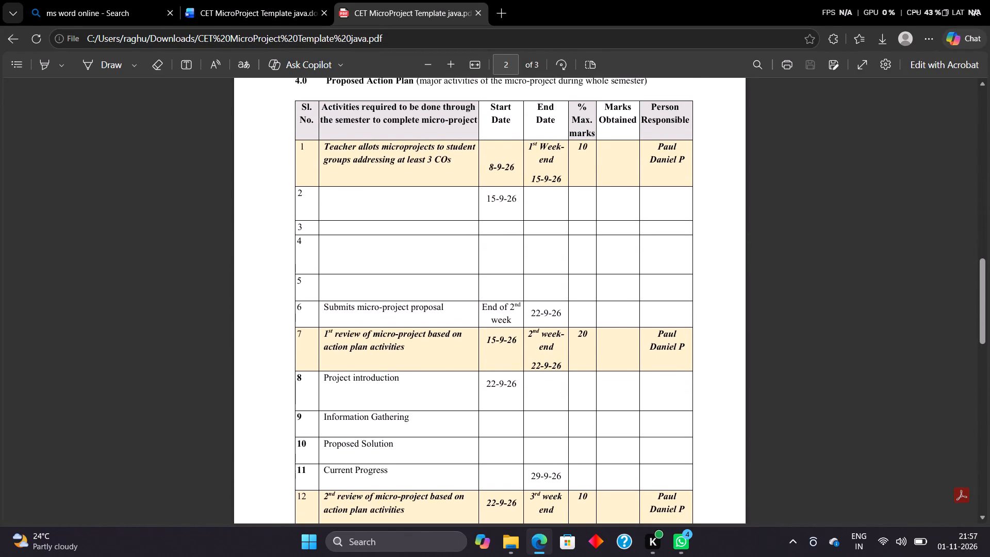
{"action": "scroll", "coordinate": [430, 258], "scroll_direction": "right", "scroll_amount": 1}
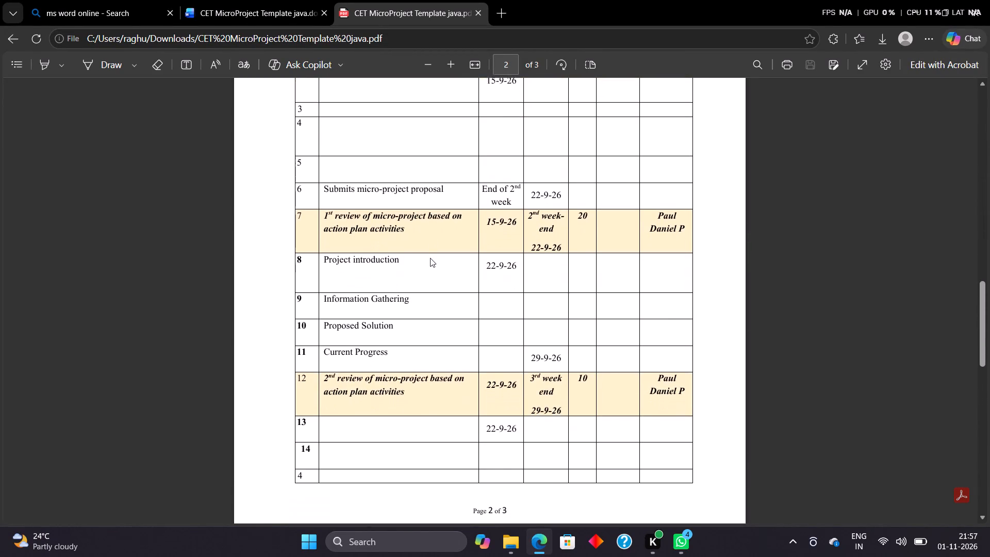
Examine the rest of the PDF's Proposed Action Plan table, review back up to the first page, and close the PDF.
{"action": "scroll", "coordinate": [430, 258], "scroll_direction": "down", "scroll_amount": 2}
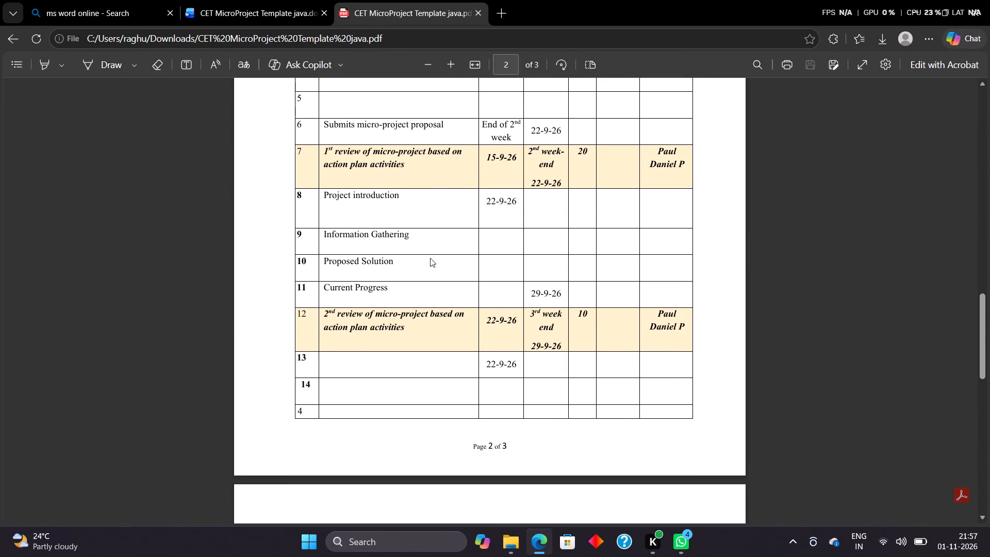
{"action": "scroll", "coordinate": [430, 258], "scroll_direction": "down", "scroll_amount": 6}
{"action": "scroll", "coordinate": [430, 258], "scroll_direction": "up", "scroll_amount": 1}
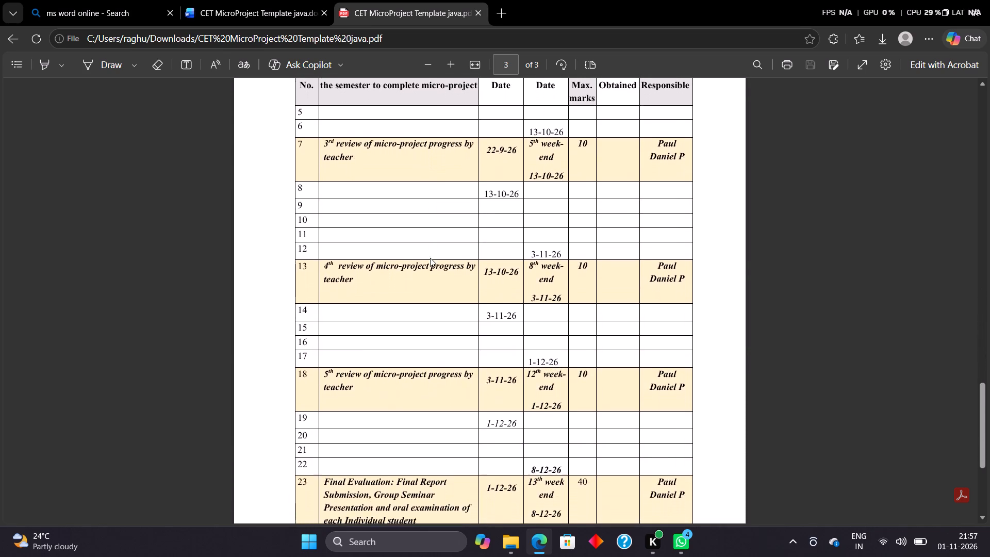
{"action": "scroll", "coordinate": [430, 258], "scroll_direction": "up", "scroll_amount": 5}
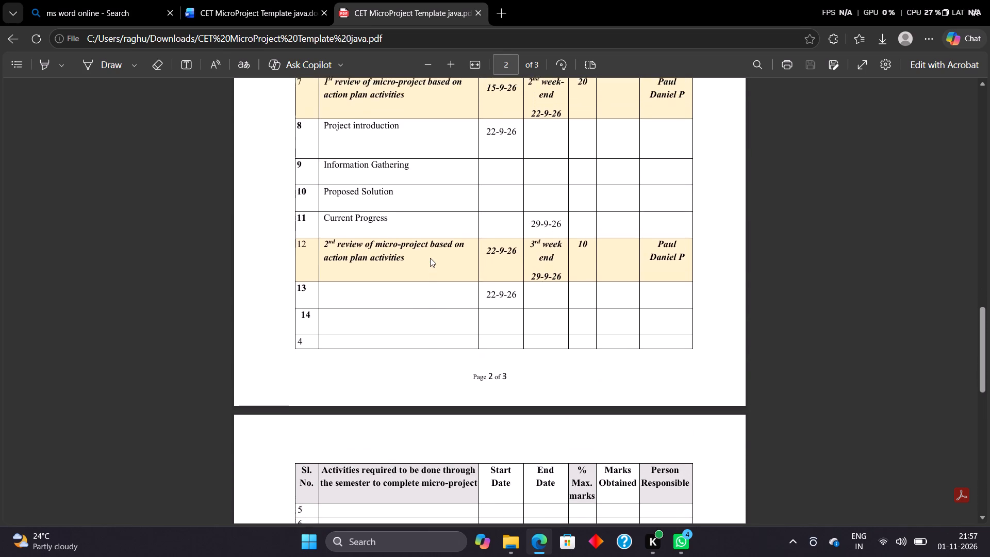
{"action": "scroll", "coordinate": [430, 258], "scroll_direction": "up", "scroll_amount": 3}
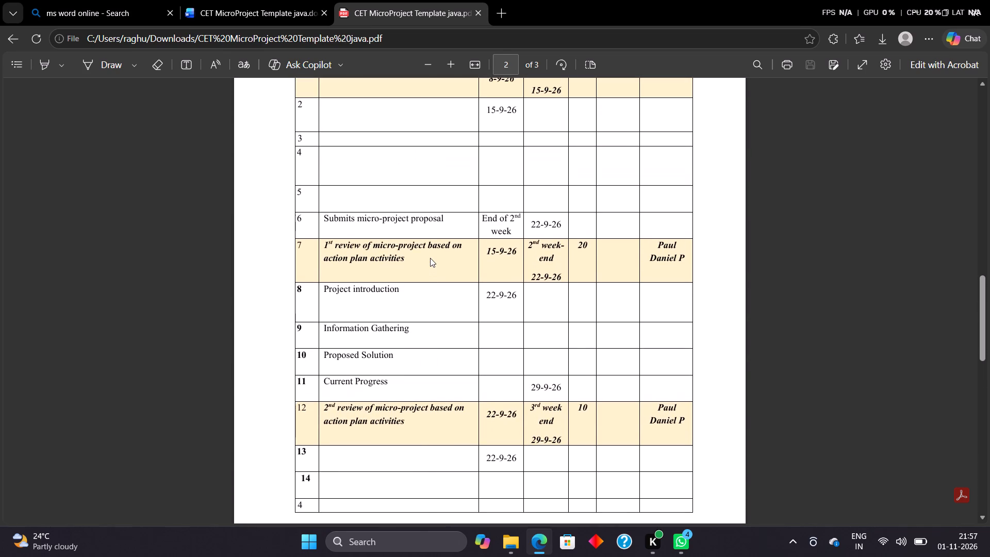
{"action": "scroll", "coordinate": [368, 189], "scroll_direction": "up", "scroll_amount": 3}
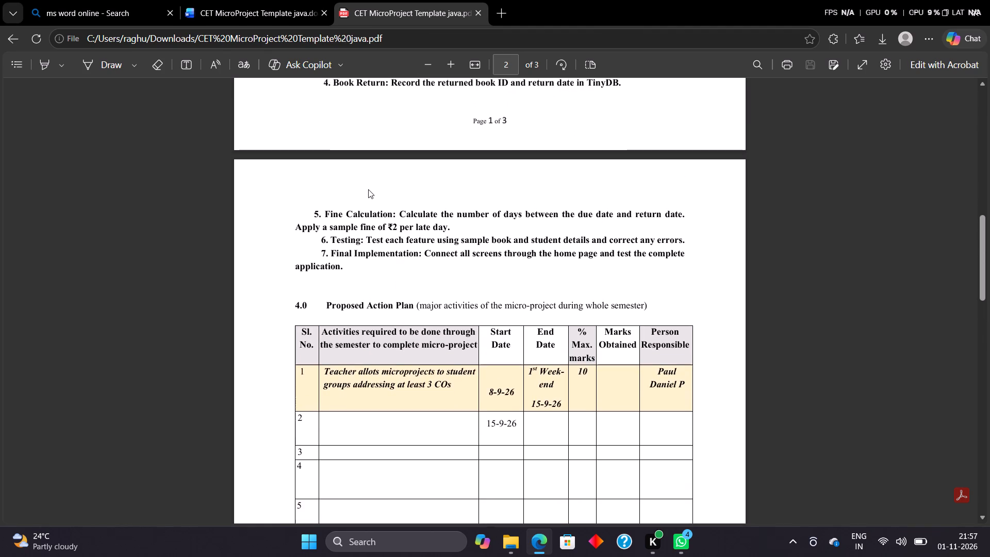
{"action": "scroll", "coordinate": [368, 189], "scroll_direction": "up", "scroll_amount": 9}
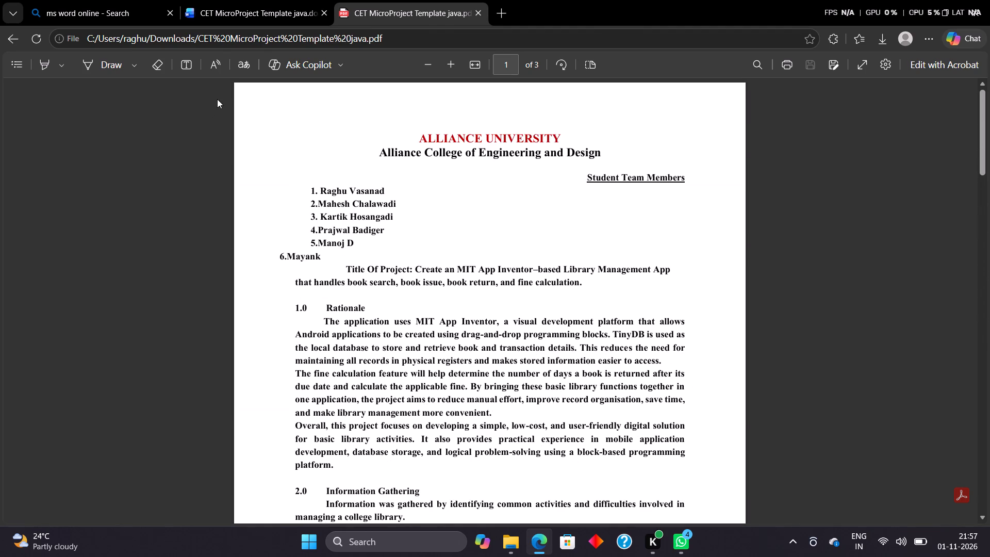
{"action": "left_click", "coordinate": [482, 8]}
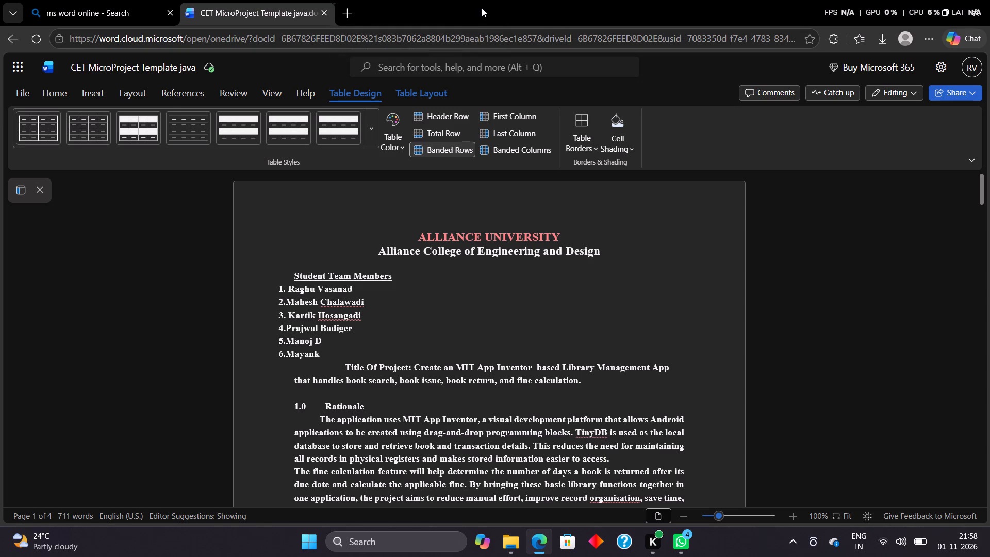
Switch to File Explorer and start sharing the CET MicroProject Template java PDF from the Downloads folder.
{"action": "left_click", "coordinate": [507, 547]}
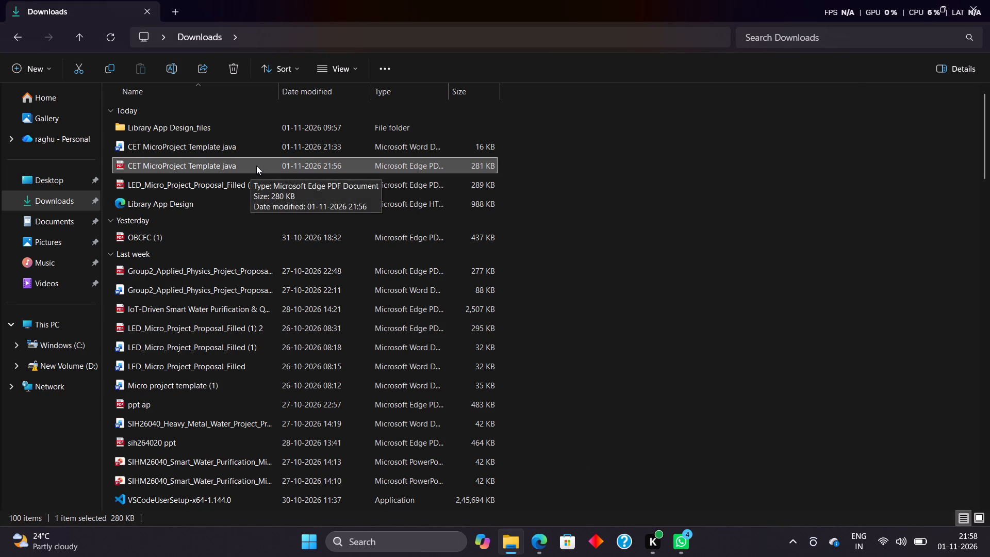
{"action": "right_click", "coordinate": [256, 166]}
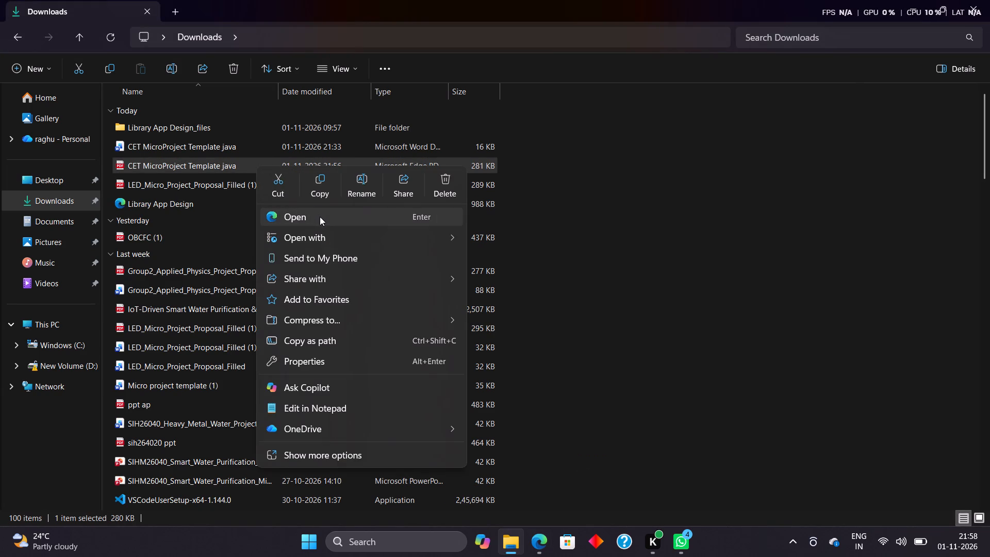
{"action": "left_click", "coordinate": [409, 185]}
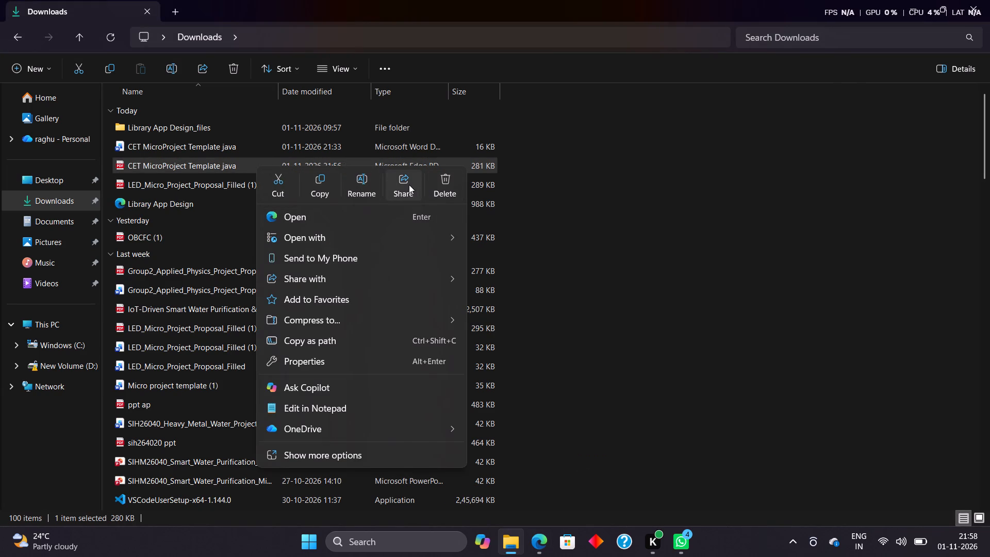
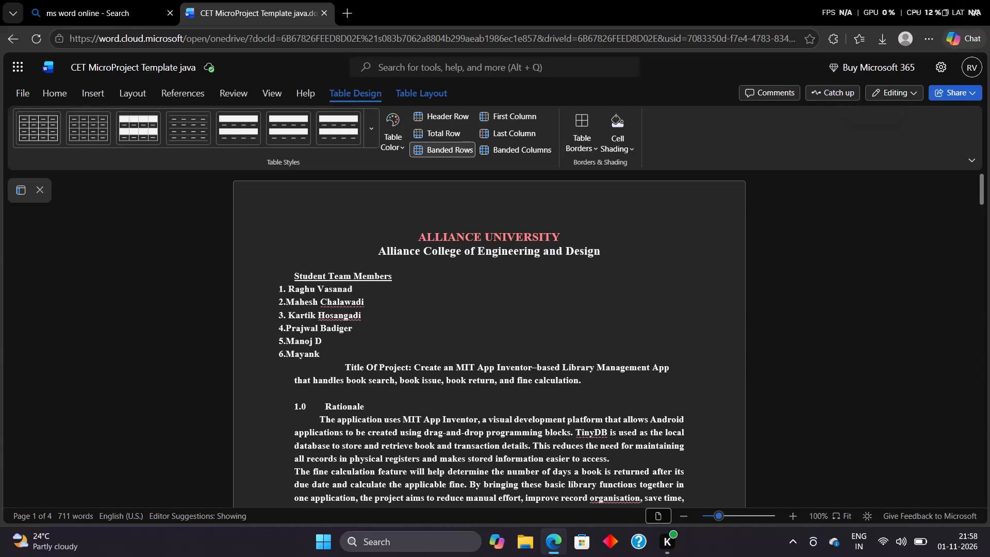
Close the browser window containing the online CET MicroProject Template java document.
{"action": "left_click", "coordinate": [989, 0]}
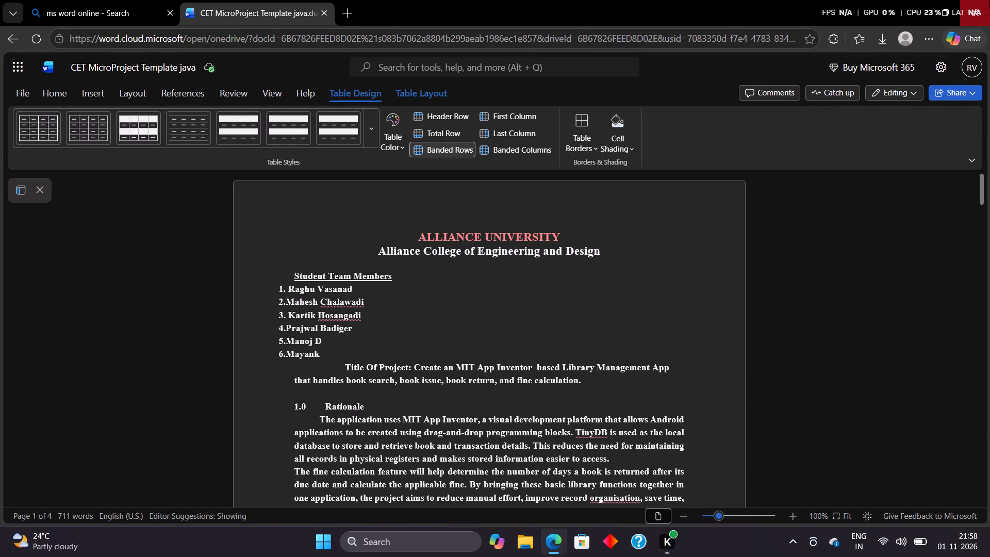